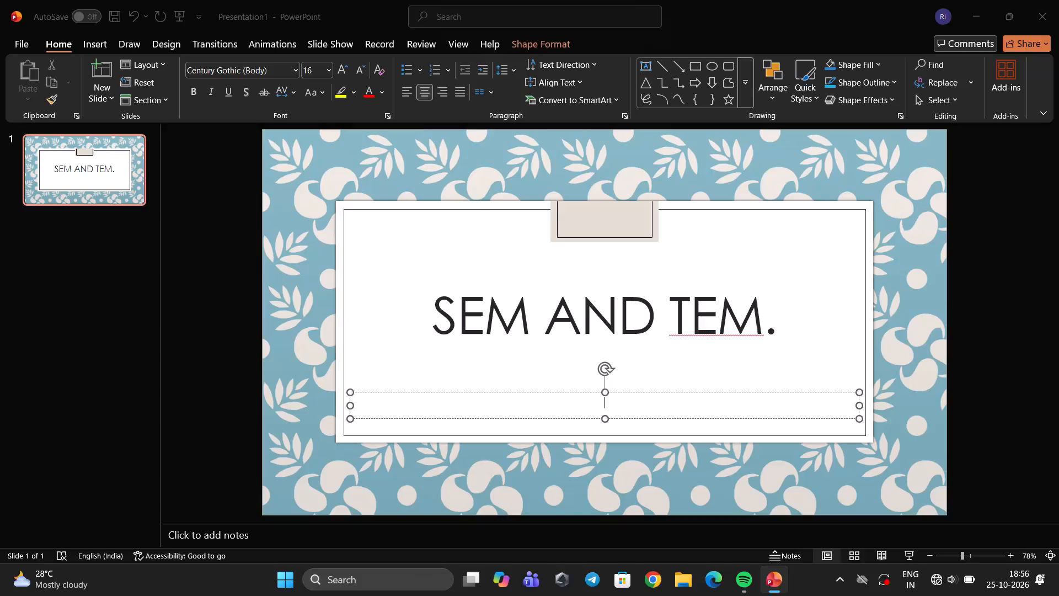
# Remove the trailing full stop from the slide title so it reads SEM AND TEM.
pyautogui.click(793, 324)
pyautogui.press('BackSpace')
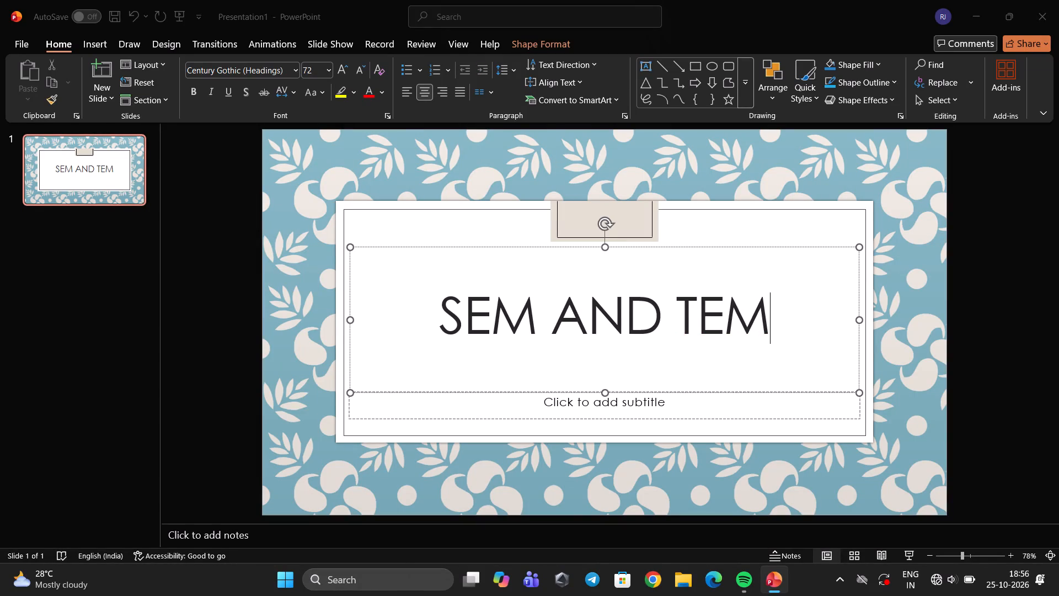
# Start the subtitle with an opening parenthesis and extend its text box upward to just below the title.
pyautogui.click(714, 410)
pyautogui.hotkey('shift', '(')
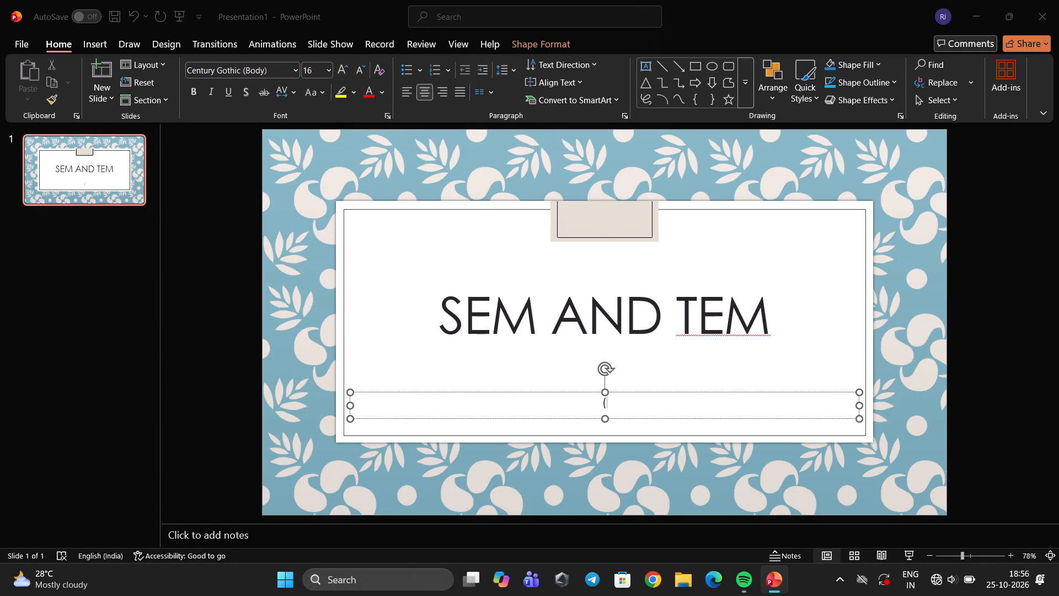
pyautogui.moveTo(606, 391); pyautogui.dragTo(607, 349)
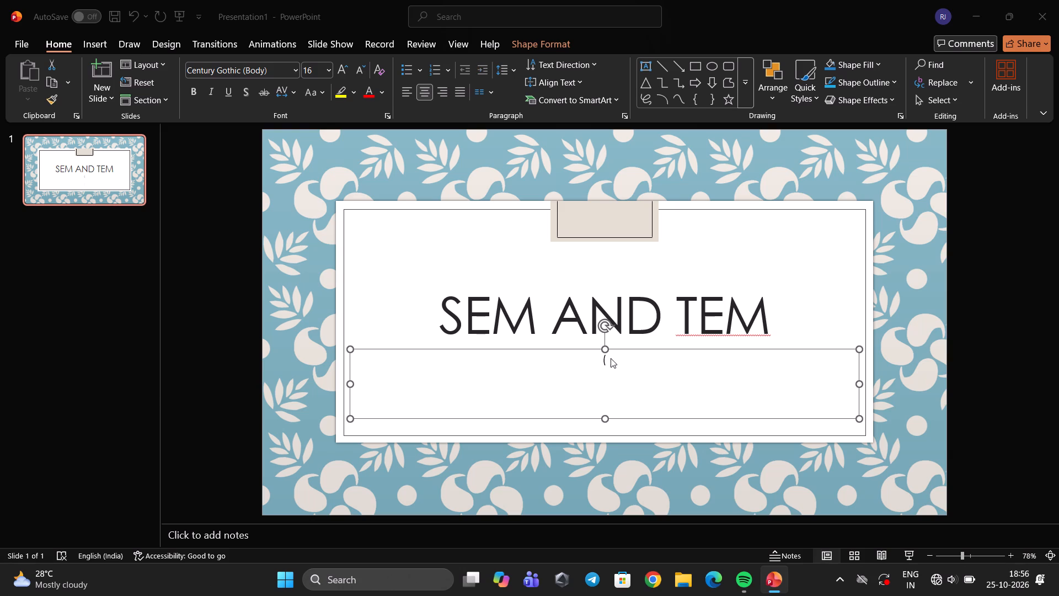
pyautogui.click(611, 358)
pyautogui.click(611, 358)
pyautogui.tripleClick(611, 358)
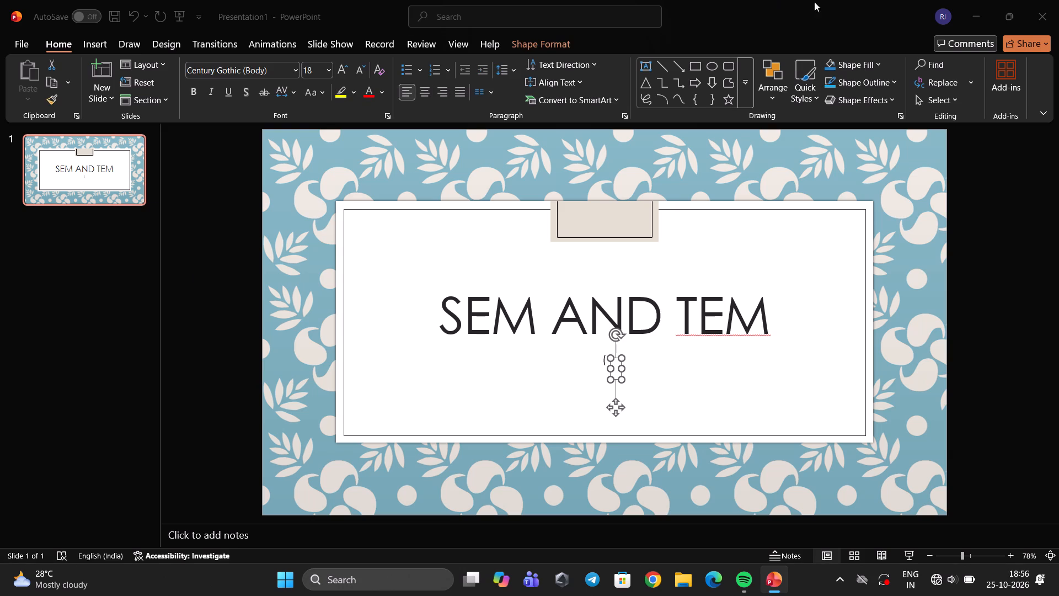
# Close the SEM AND TEM presentation without saving its changes.
pyautogui.click(1036, 11)
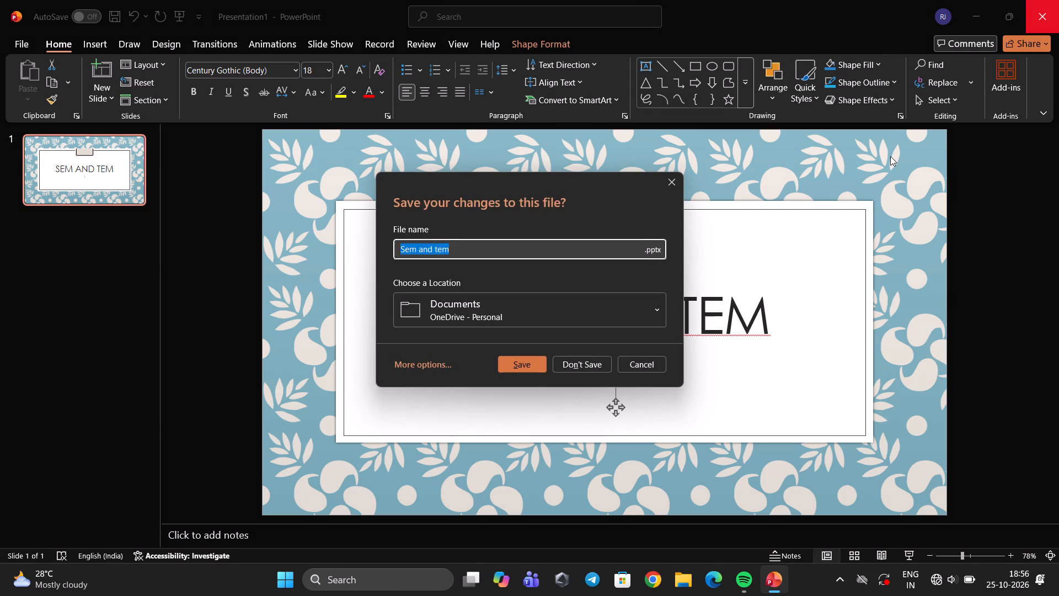
pyautogui.click(581, 359)
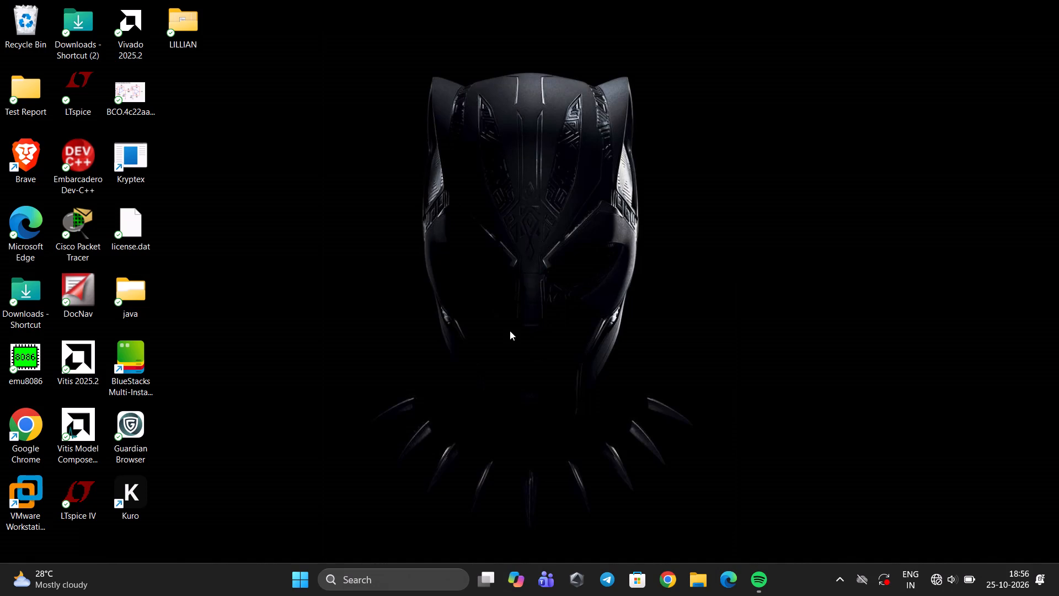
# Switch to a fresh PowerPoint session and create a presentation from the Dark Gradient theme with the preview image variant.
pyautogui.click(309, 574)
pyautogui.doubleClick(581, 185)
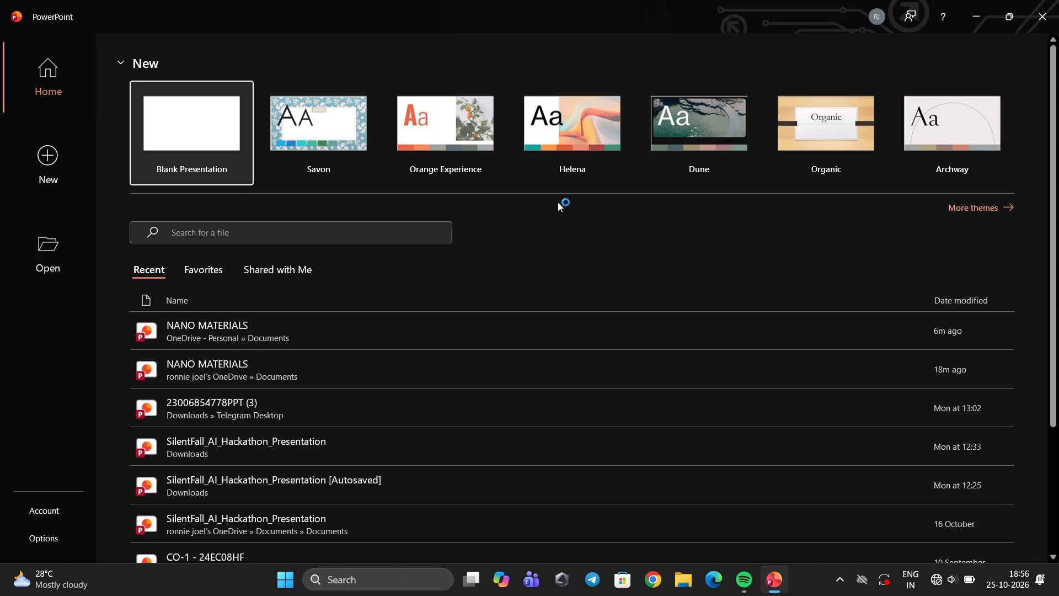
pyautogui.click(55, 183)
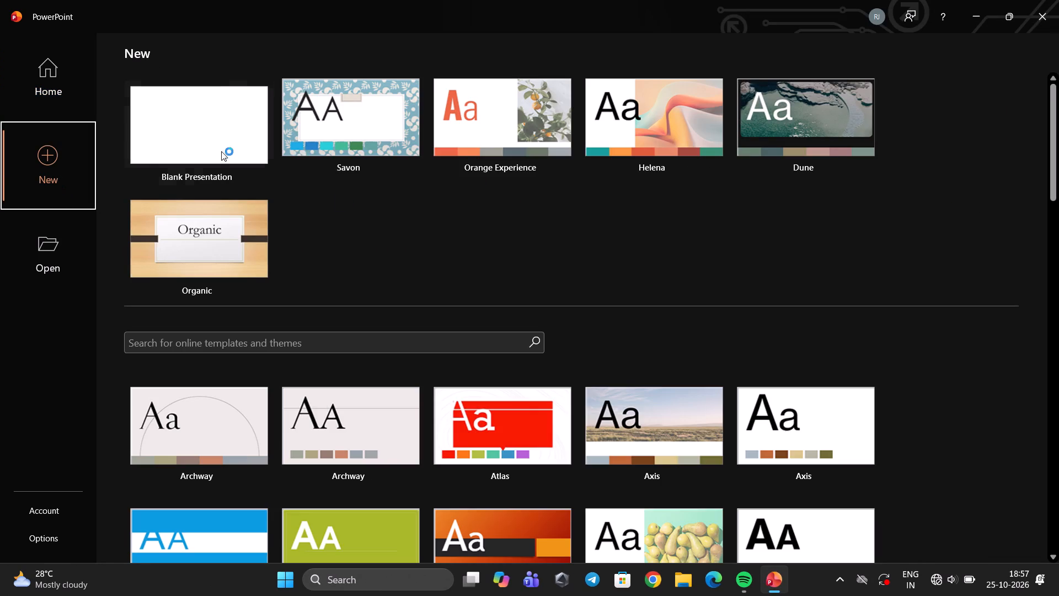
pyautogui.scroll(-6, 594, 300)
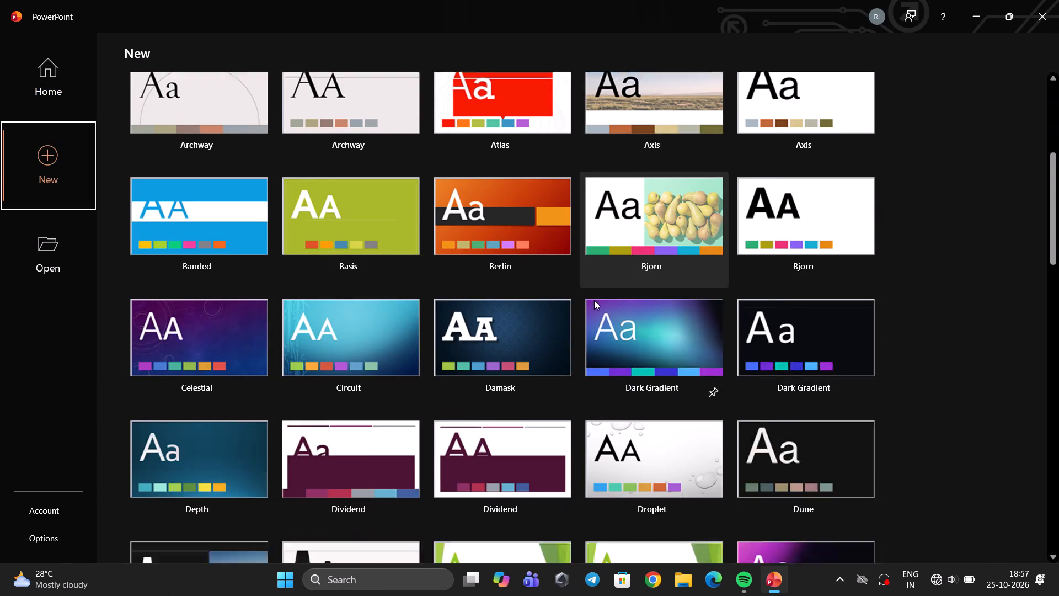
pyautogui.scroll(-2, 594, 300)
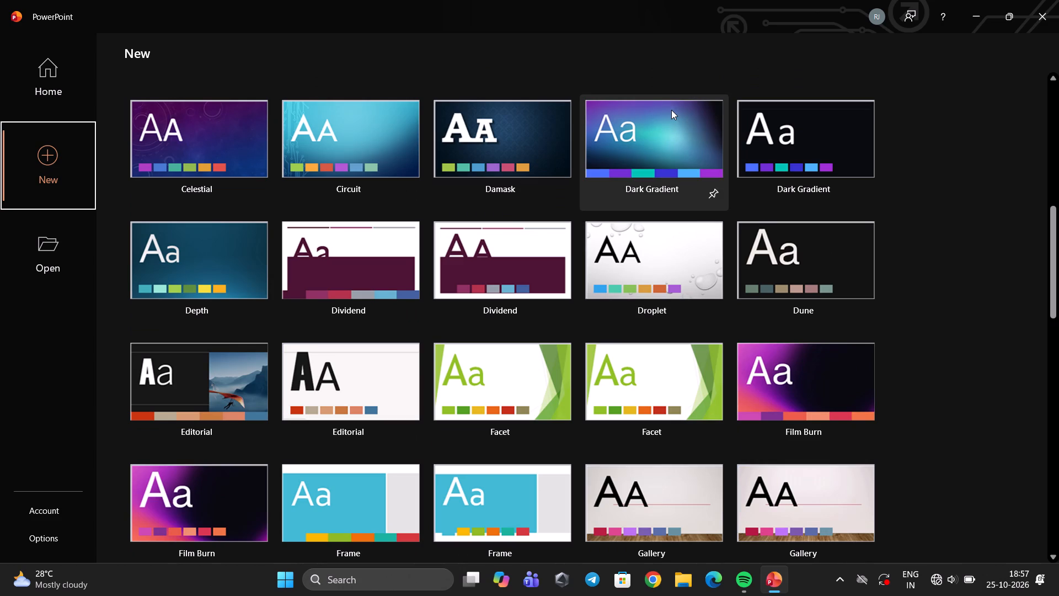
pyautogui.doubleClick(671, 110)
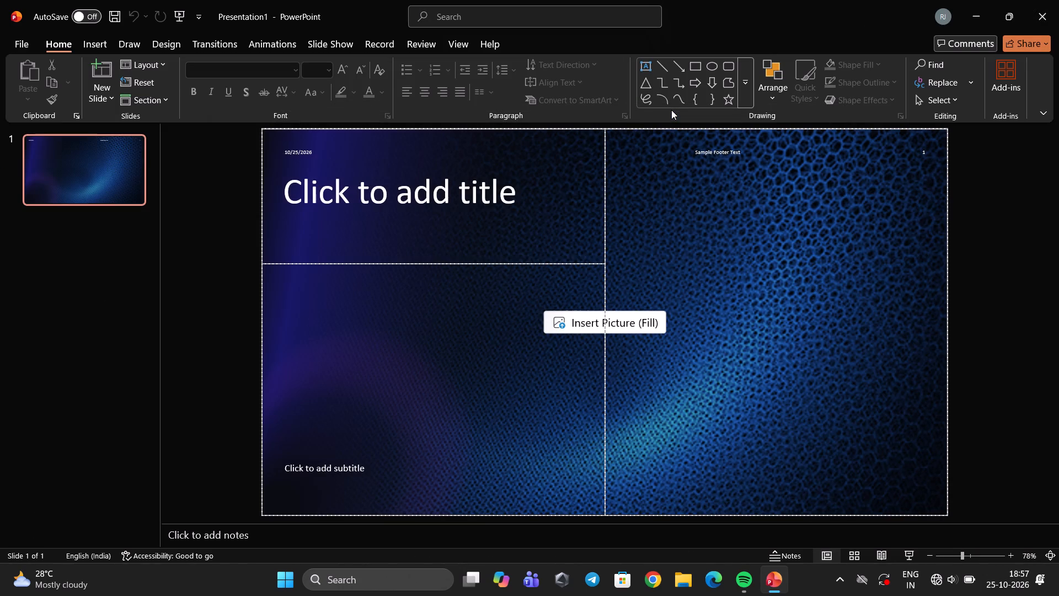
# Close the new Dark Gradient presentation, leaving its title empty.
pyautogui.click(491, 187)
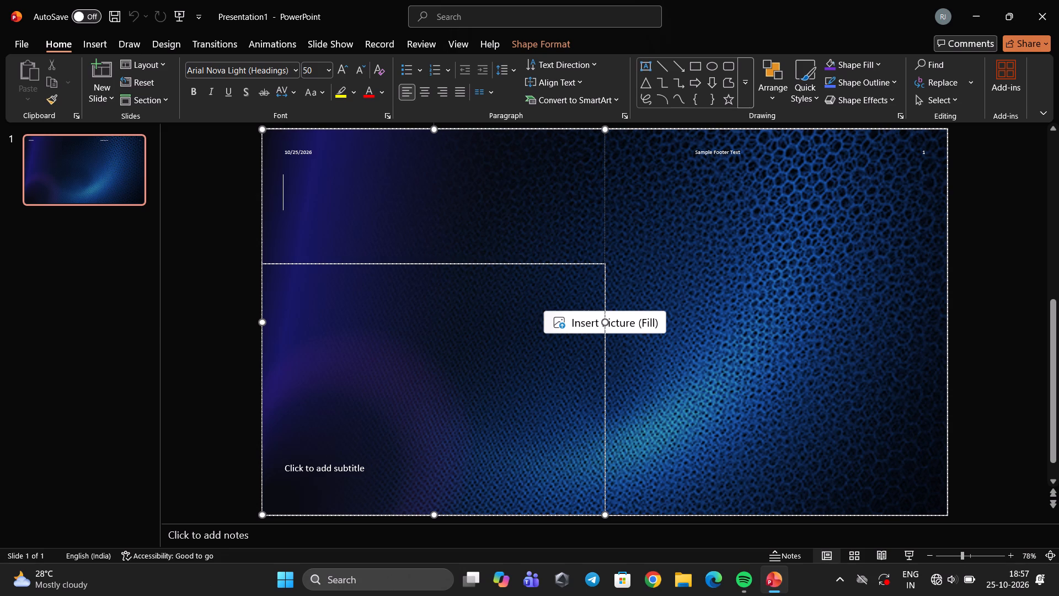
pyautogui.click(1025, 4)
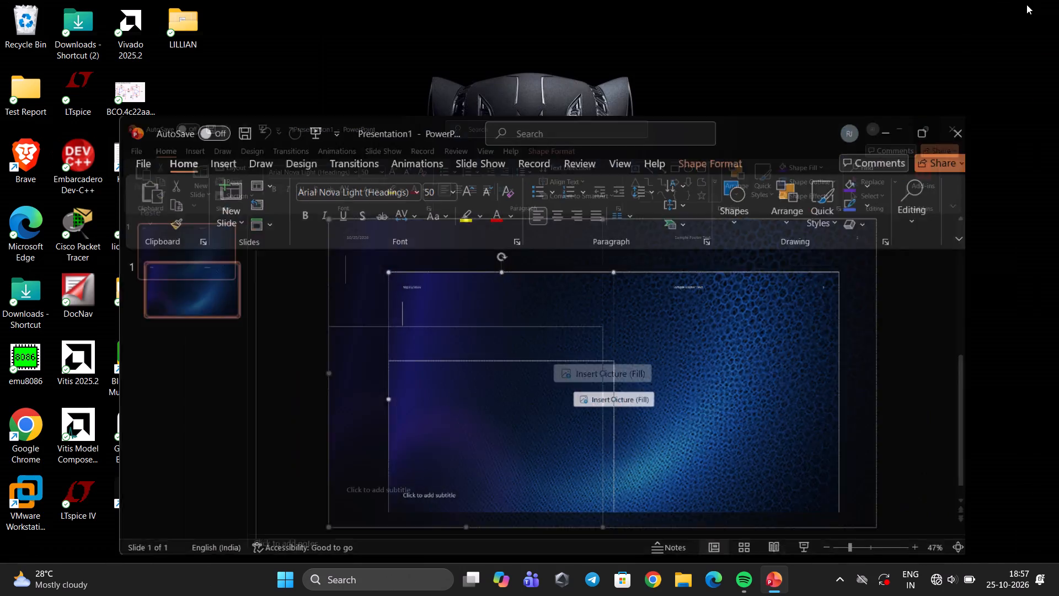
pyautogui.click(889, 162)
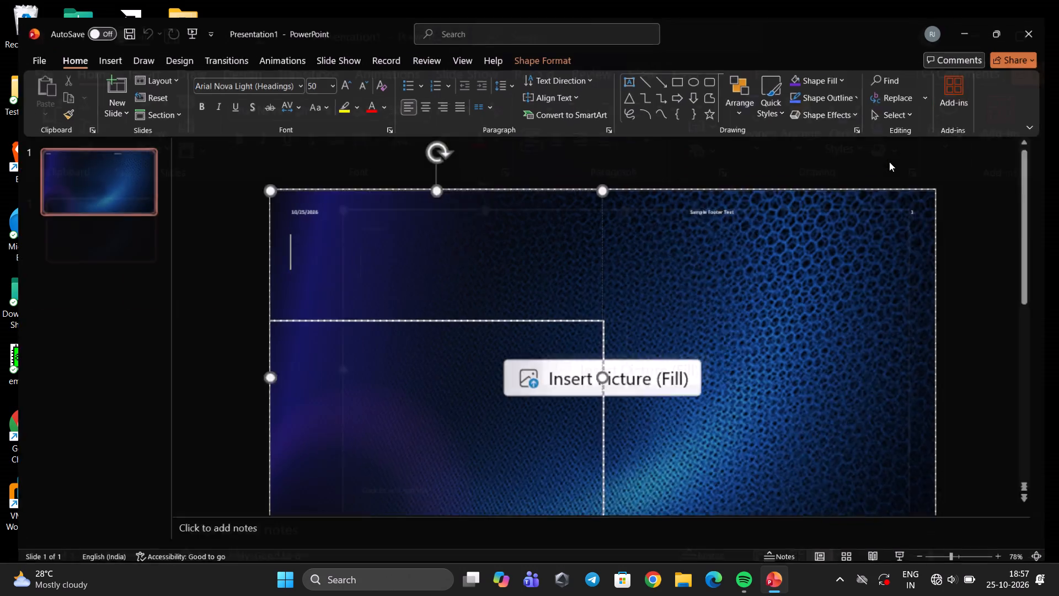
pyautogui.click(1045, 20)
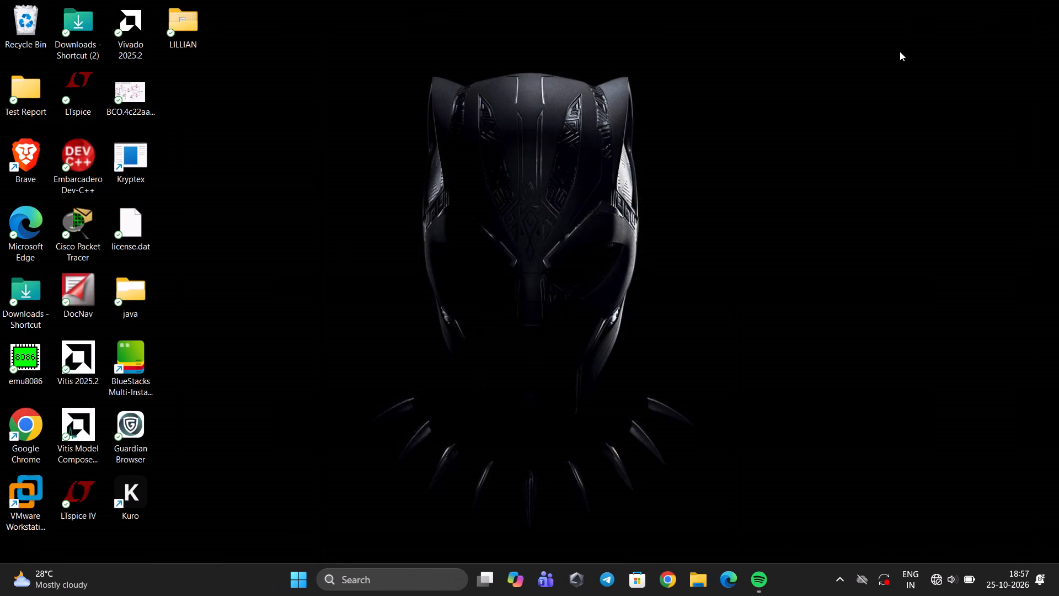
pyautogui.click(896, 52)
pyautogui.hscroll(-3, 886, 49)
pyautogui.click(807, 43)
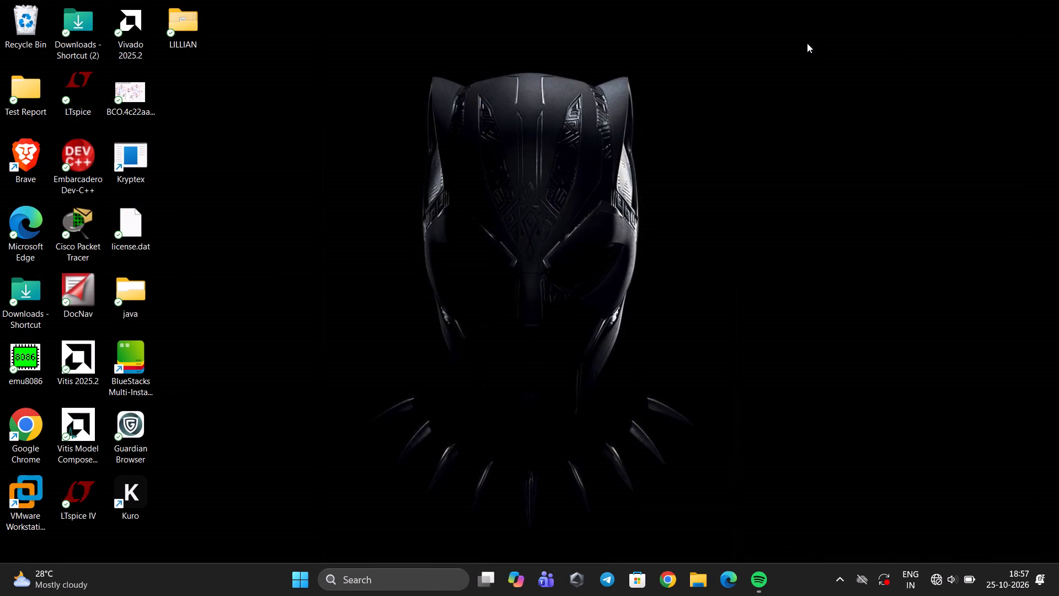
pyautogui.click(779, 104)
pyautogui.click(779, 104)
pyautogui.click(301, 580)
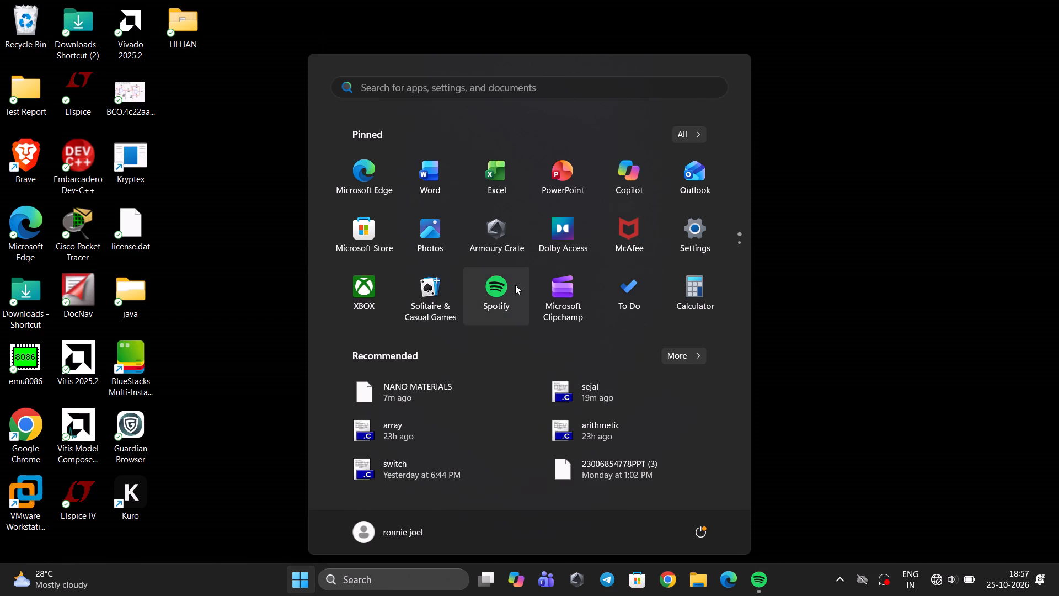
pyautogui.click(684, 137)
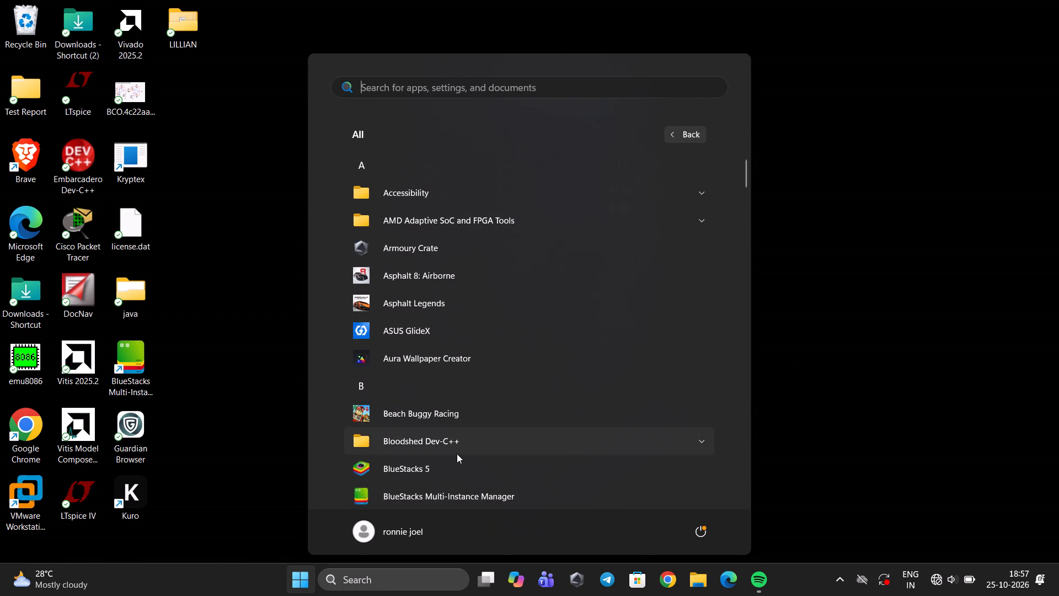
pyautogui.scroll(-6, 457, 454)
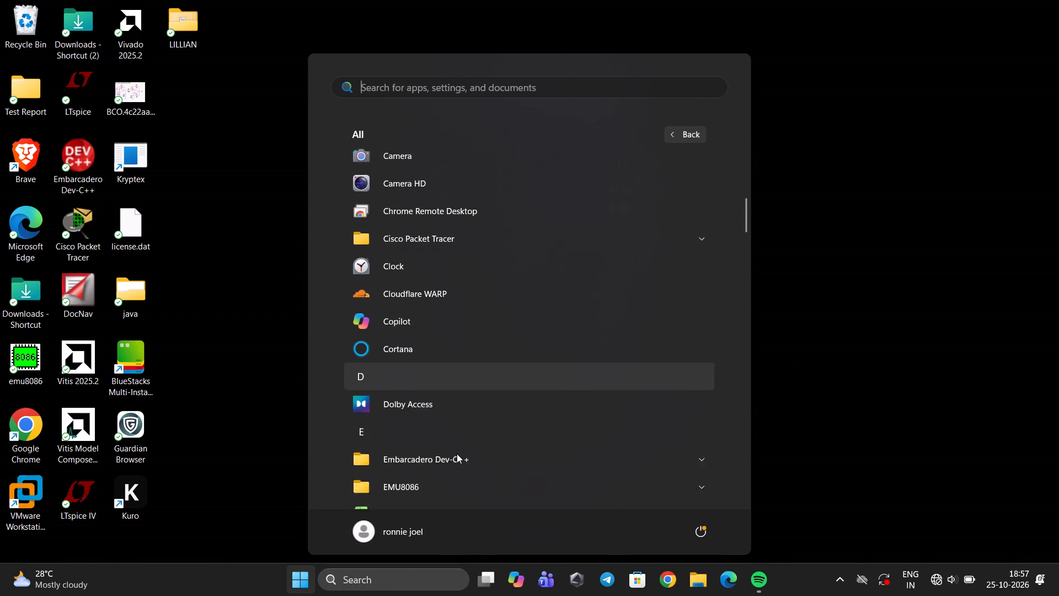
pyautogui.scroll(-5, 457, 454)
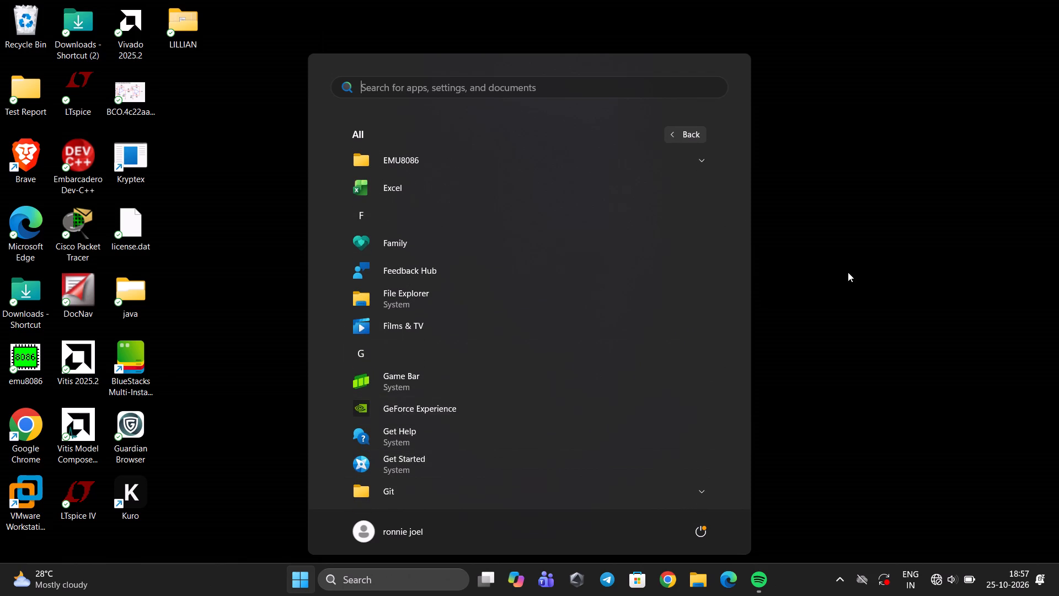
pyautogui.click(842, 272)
# Open the recent NANO MATERIALS presentation in PowerPoint.
pyautogui.click(302, 578)
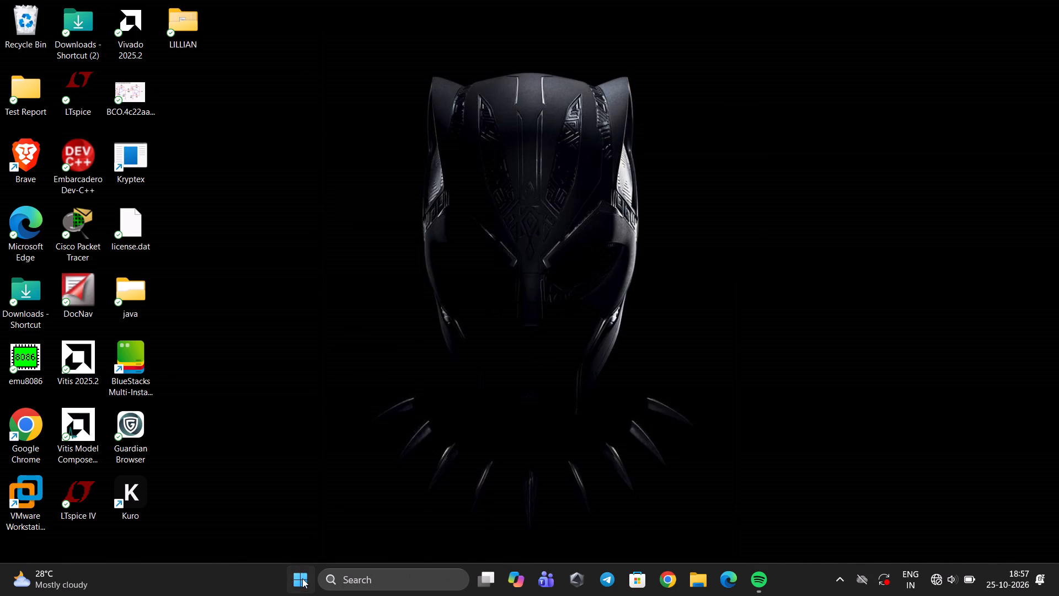
pyautogui.doubleClick(417, 398)
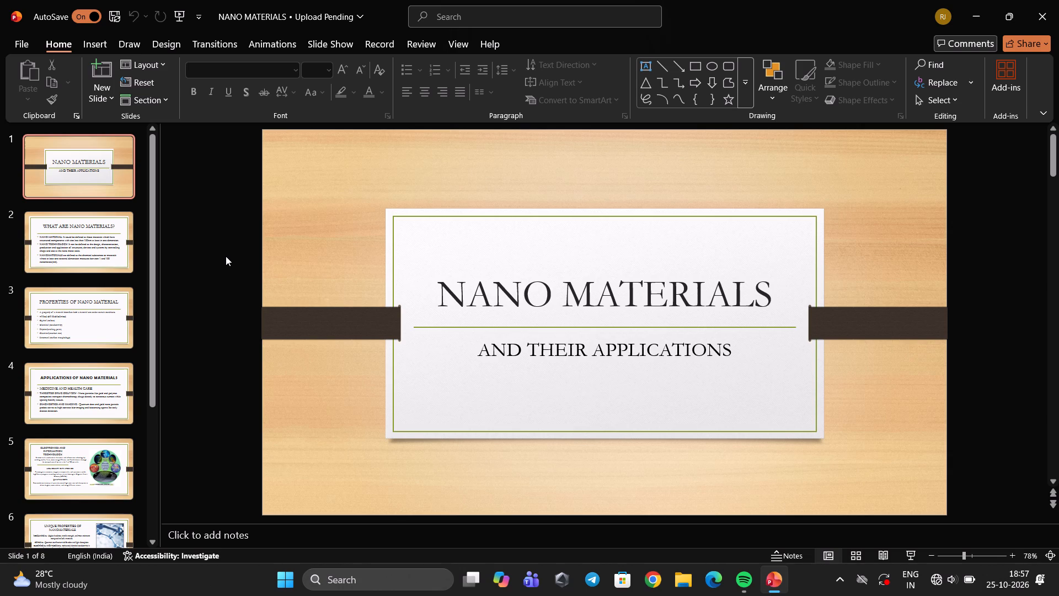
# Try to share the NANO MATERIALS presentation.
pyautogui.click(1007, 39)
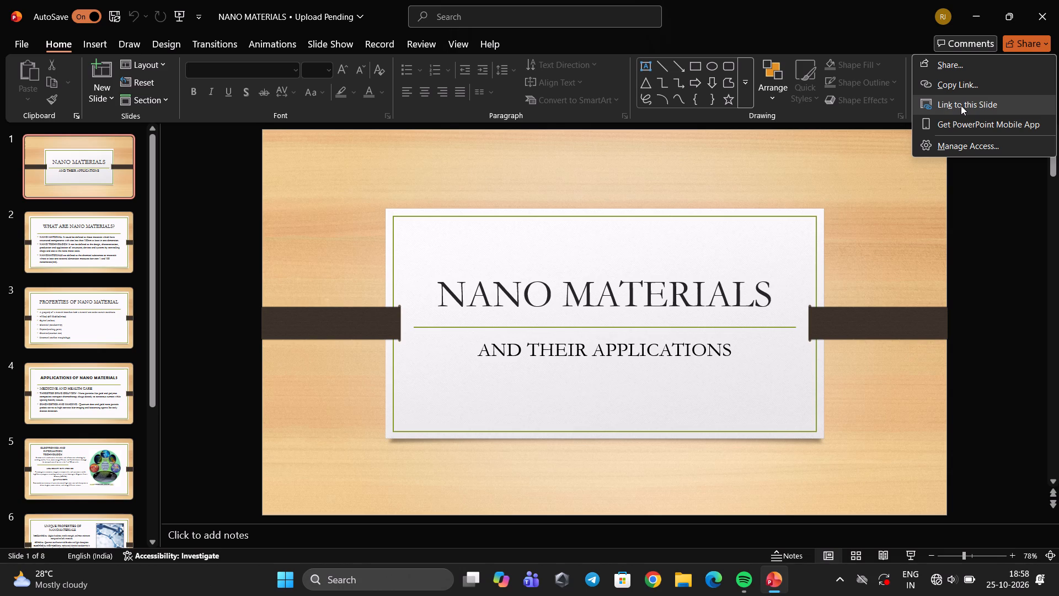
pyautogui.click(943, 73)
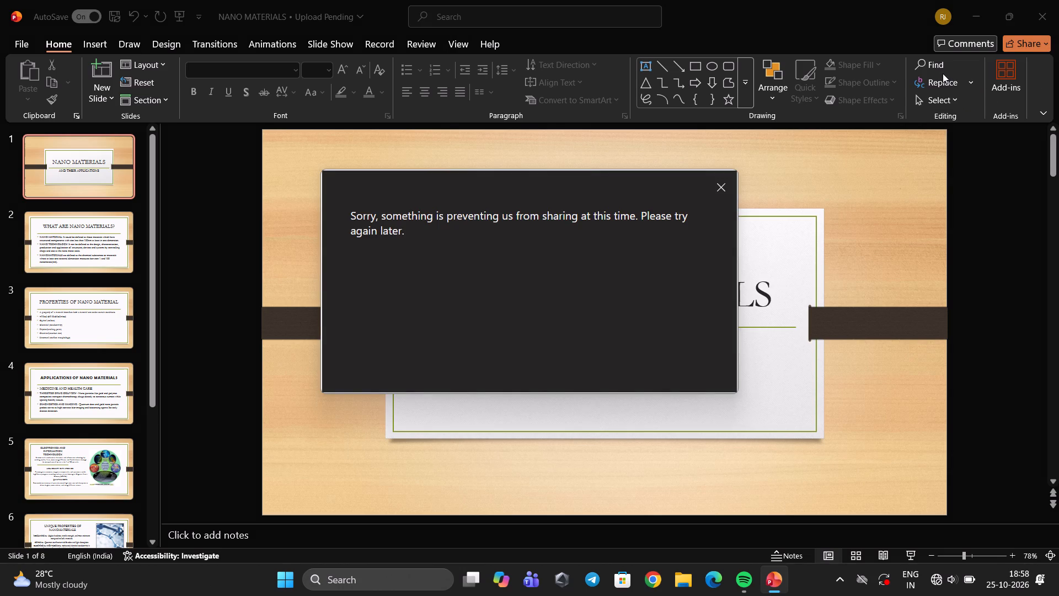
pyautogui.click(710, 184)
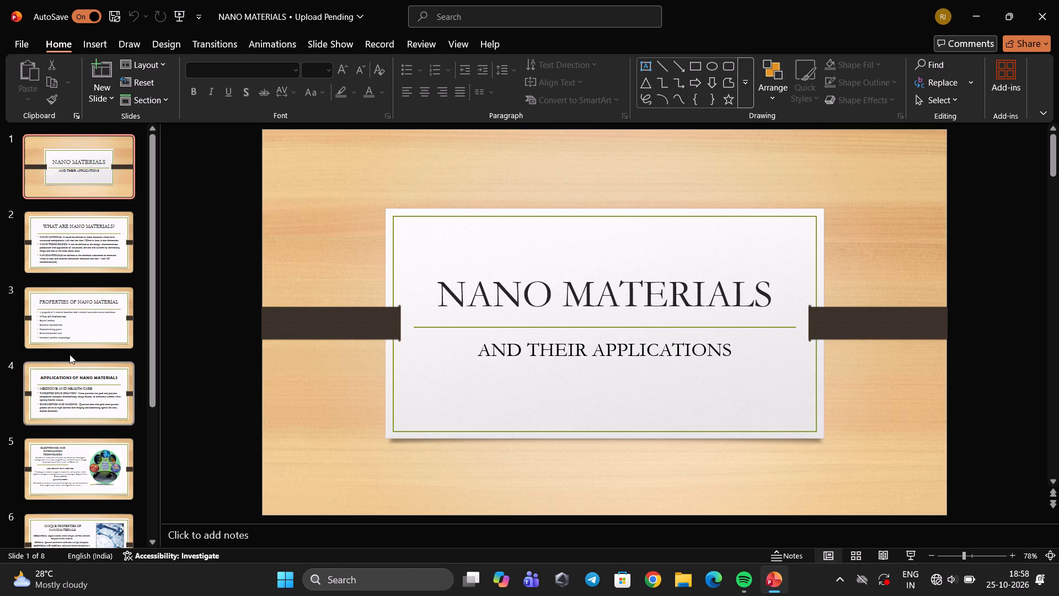
# Review the NANO MATERIALS slides in order, from the title slide through to the Conclusion slide.
pyautogui.click(109, 169)
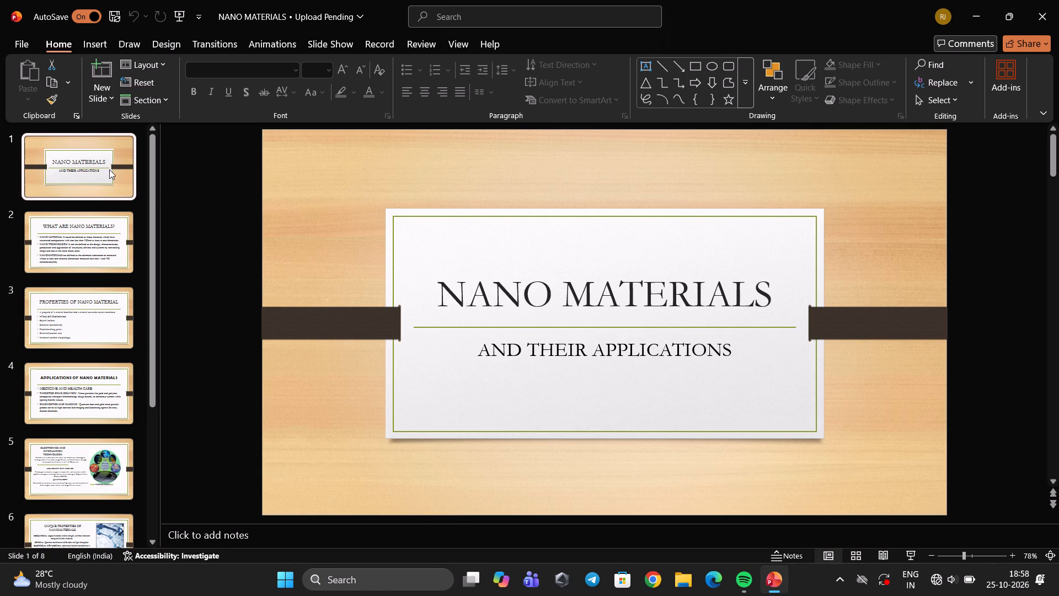
pyautogui.click(195, 190)
pyautogui.press('Right')
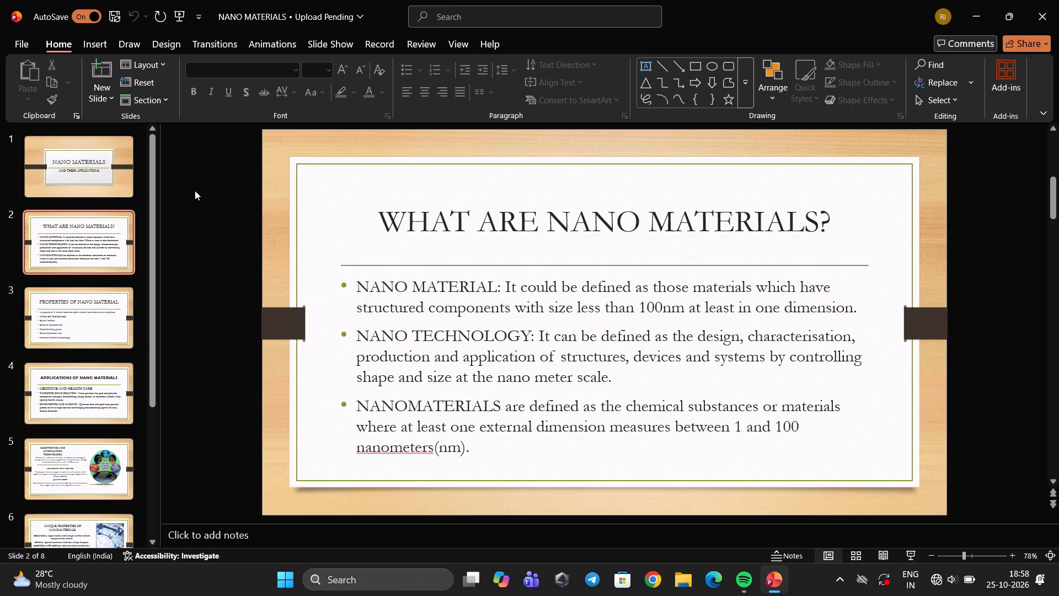
pyautogui.press('Right')
pyautogui.press('Right')
pyautogui.press('Right')
pyautogui.press('Right')
pyautogui.press('Right')
pyautogui.press('Right')
pyautogui.press('Right')
pyautogui.press('Right')
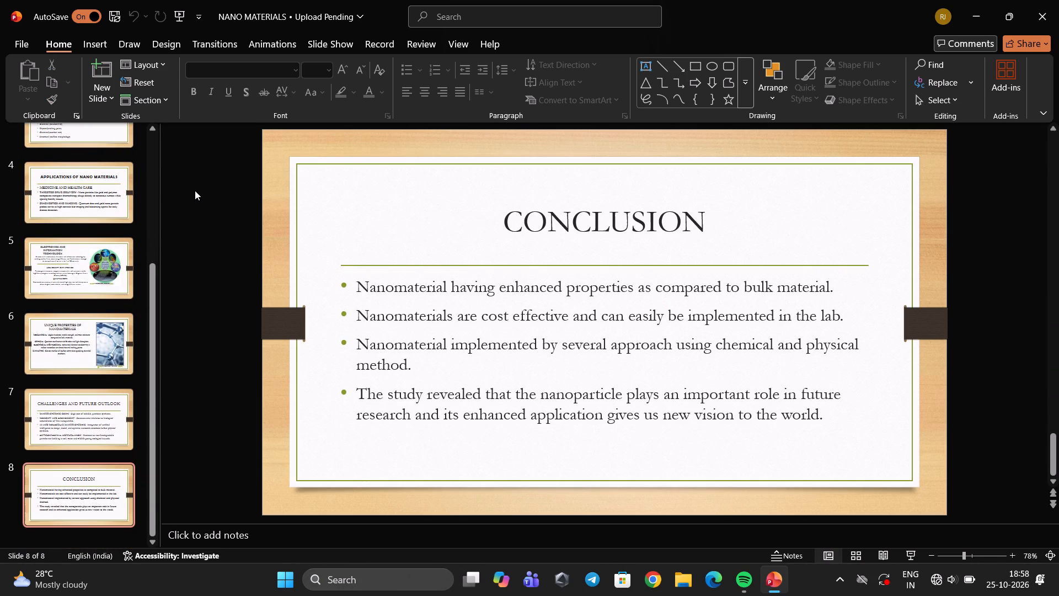
pyautogui.press('Right')
pyautogui.press('Right')
pyautogui.click(195, 190)
pyautogui.press('Right')
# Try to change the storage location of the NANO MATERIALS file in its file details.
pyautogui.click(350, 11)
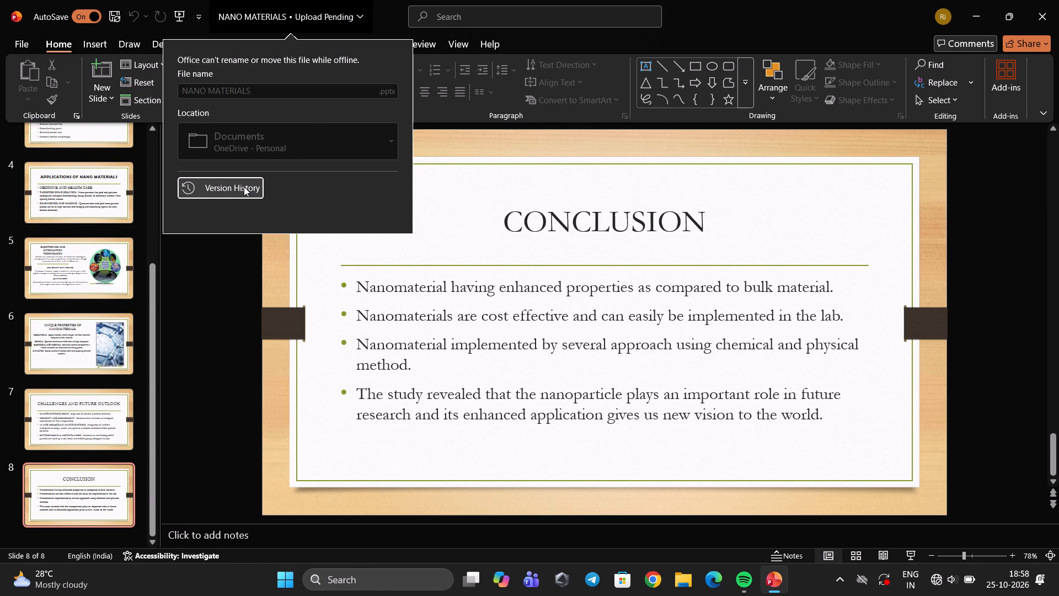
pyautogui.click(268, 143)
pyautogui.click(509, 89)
# Close the NANO MATERIALS presentation.
pyautogui.click(1040, 14)
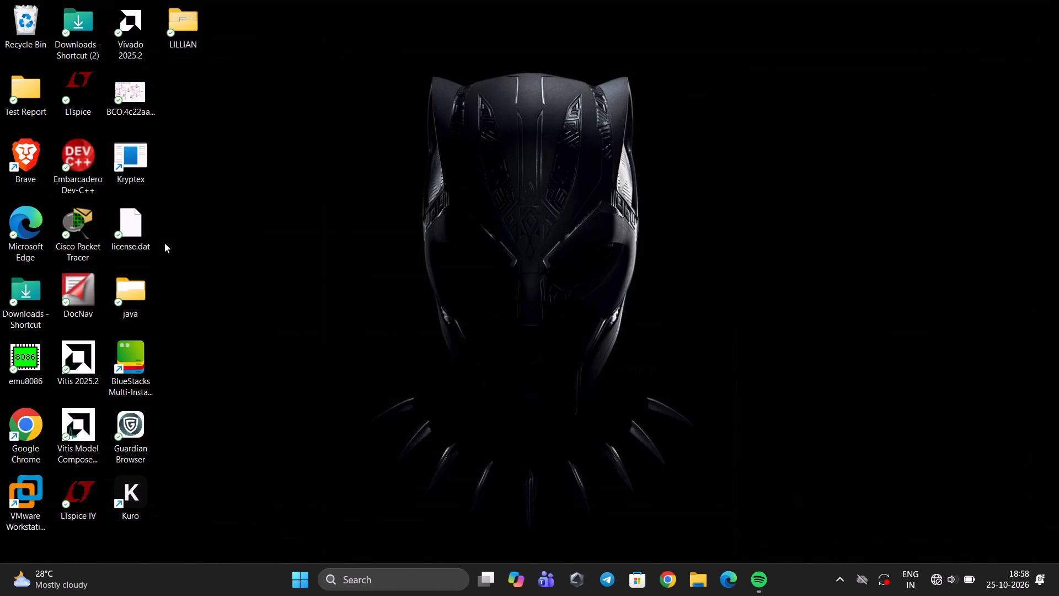
# Search the computer for "doc", limit the results to documents, and look through the matching files.
pyautogui.click(299, 566)
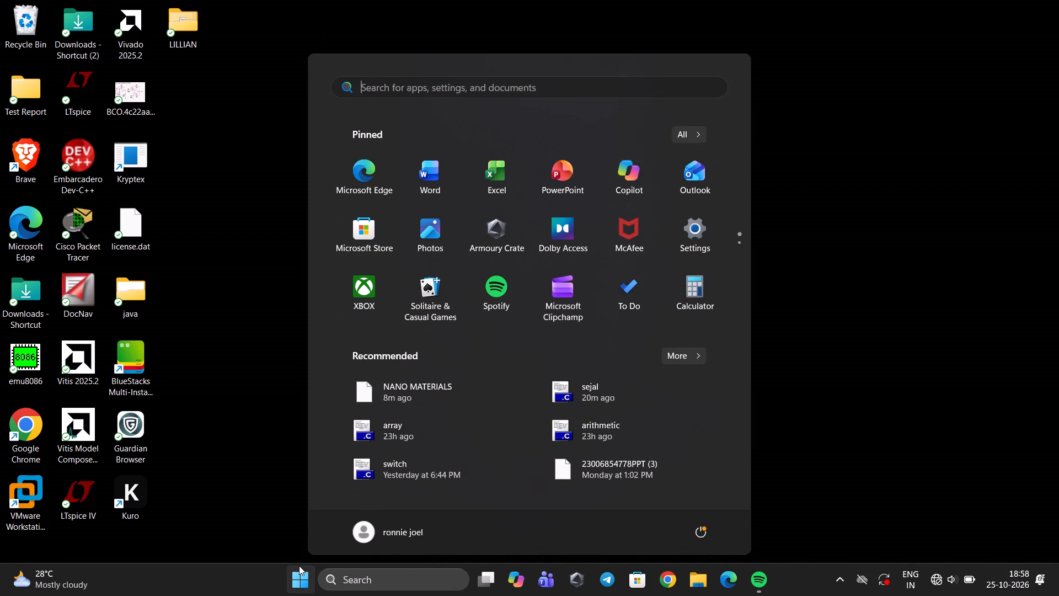
pyautogui.write('do')
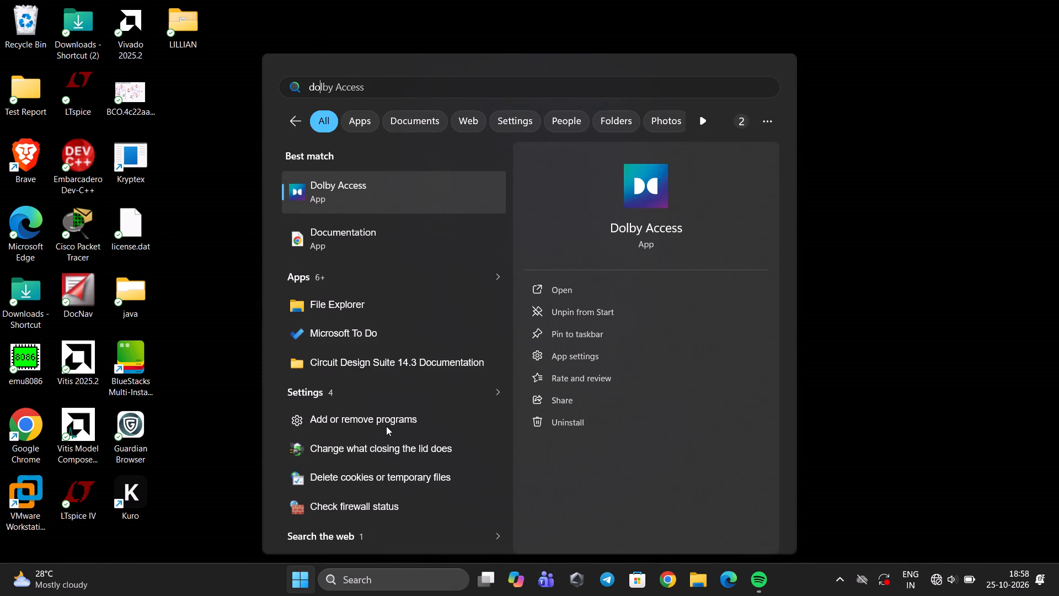
pyautogui.press('c')
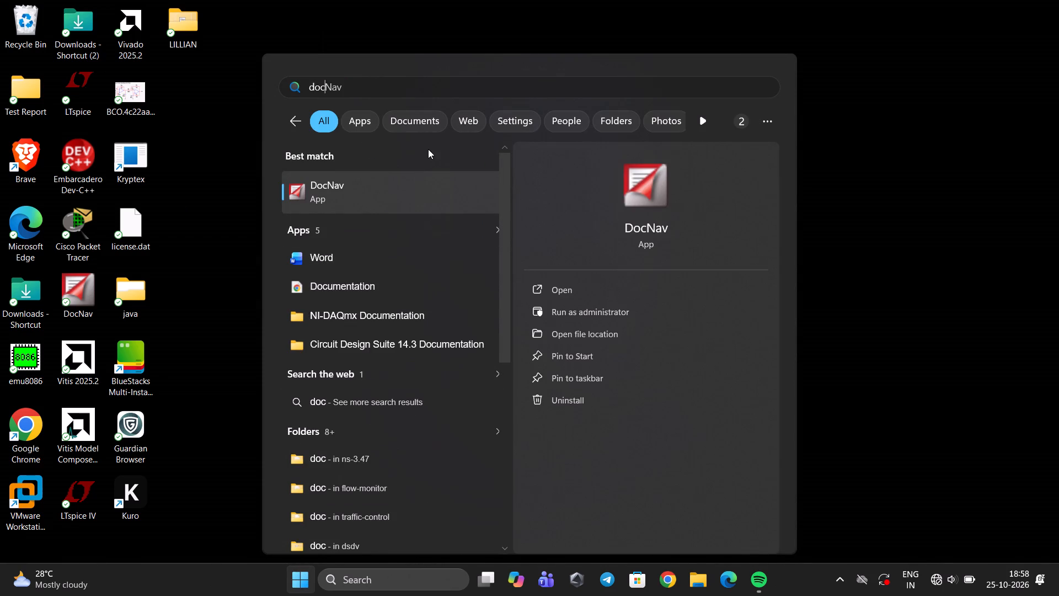
pyautogui.click(429, 125)
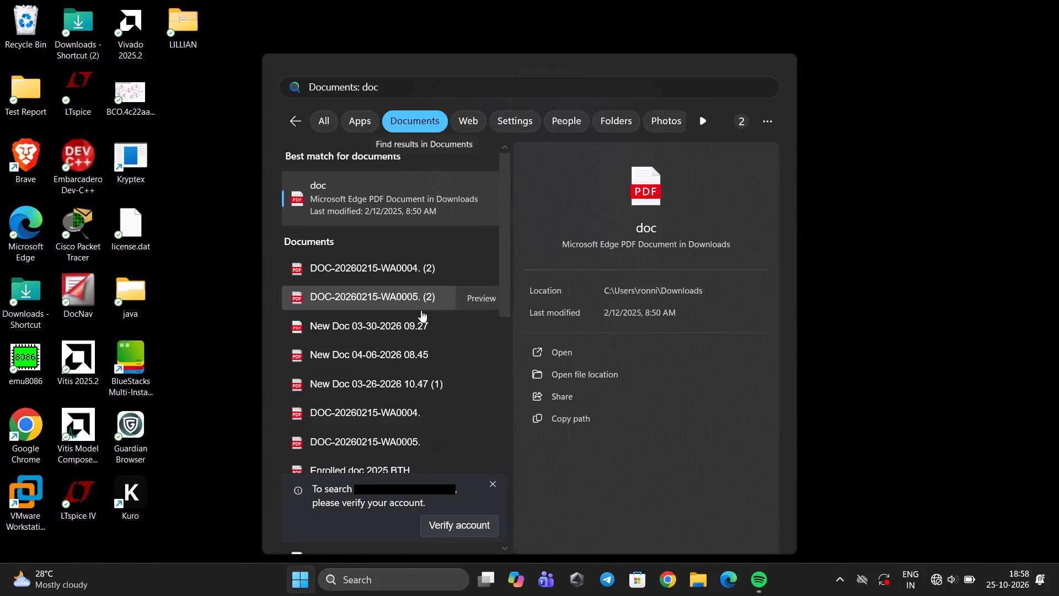
pyautogui.scroll(-5, 414, 331)
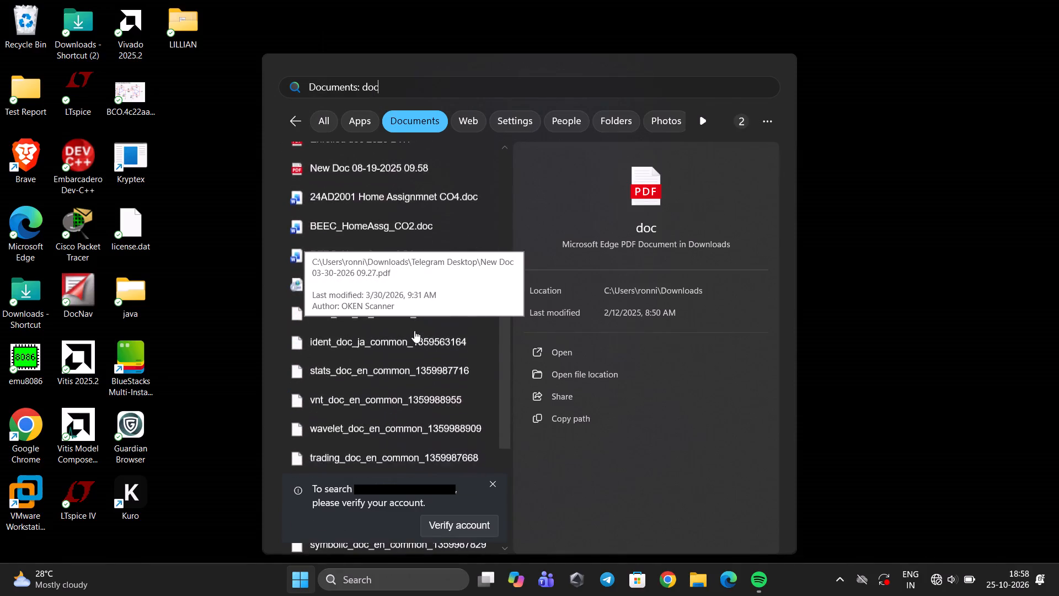
pyautogui.scroll(-6, 414, 331)
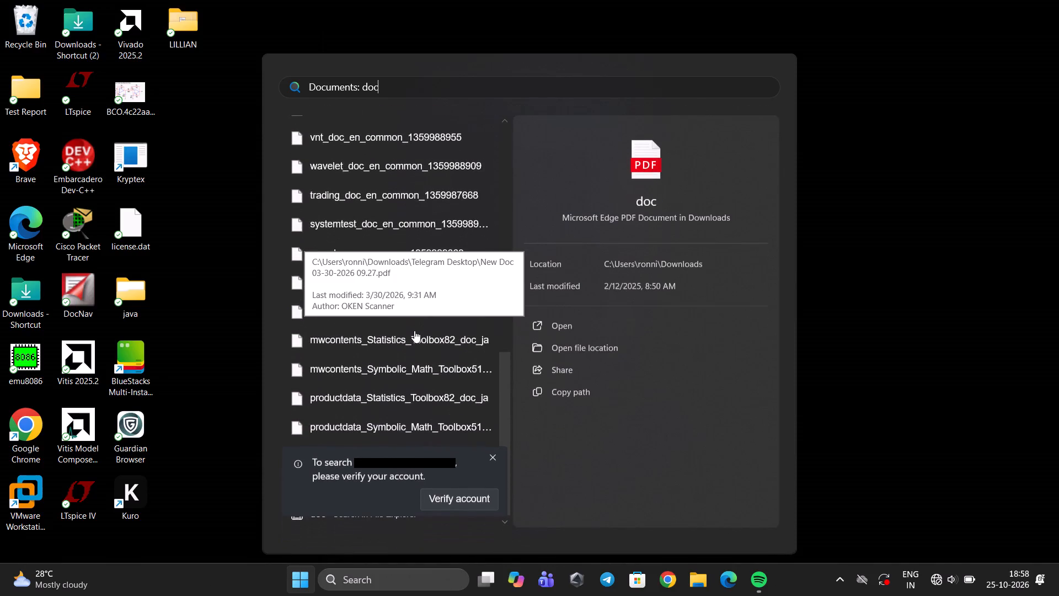
pyautogui.scroll(-2, 414, 331)
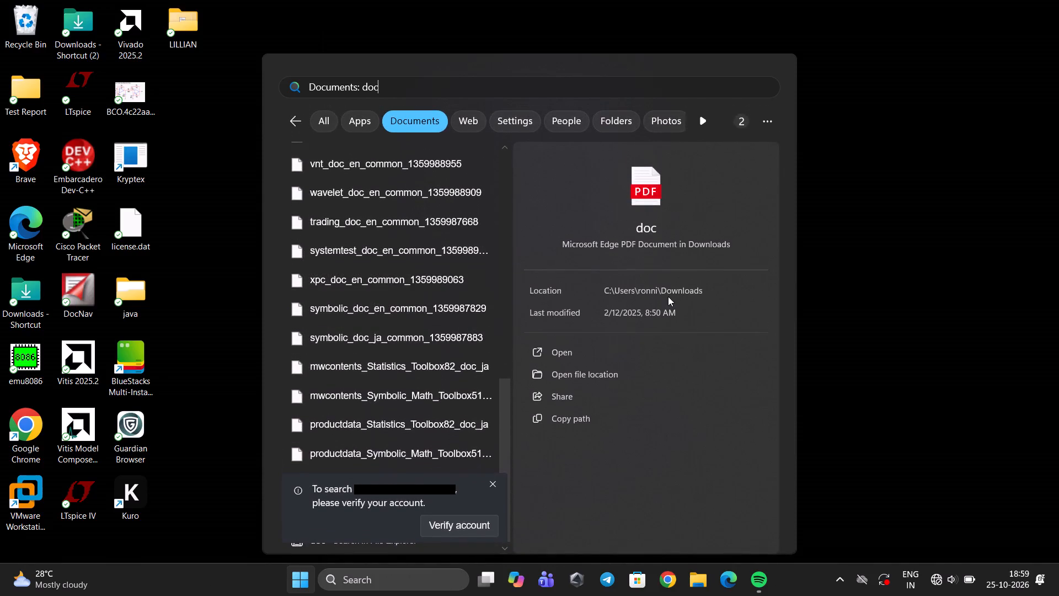
pyautogui.click(848, 219)
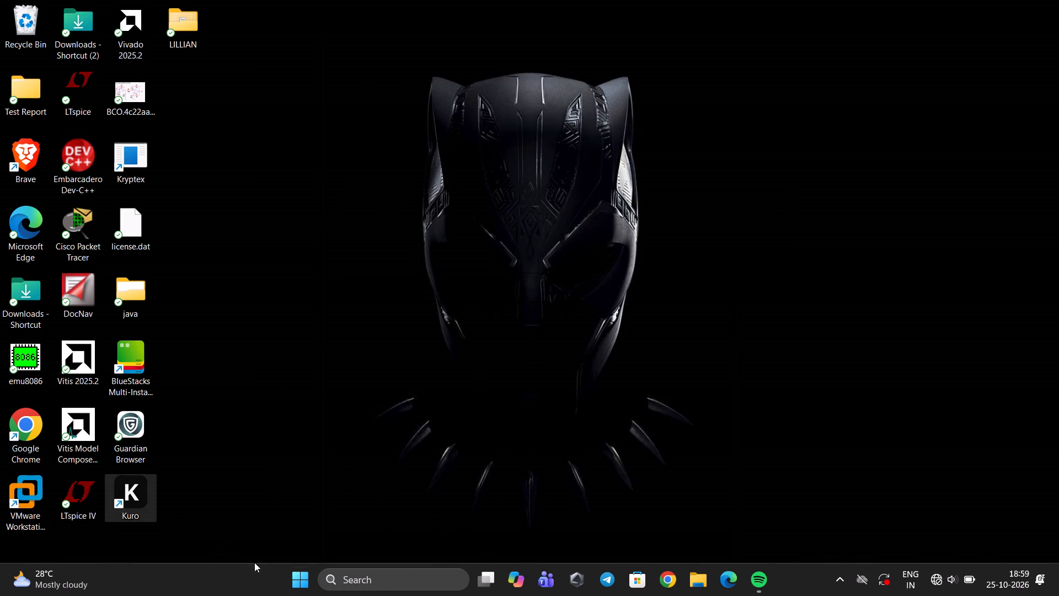
# Open PowerPoint and create a new presentation with the Savon theme.
pyautogui.click(291, 579)
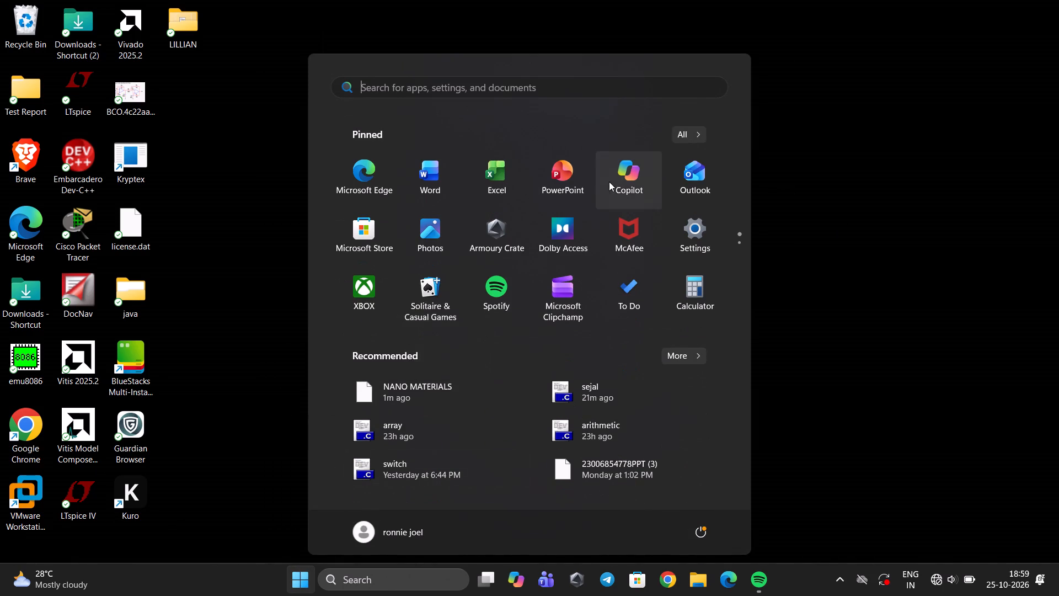
pyautogui.doubleClick(569, 180)
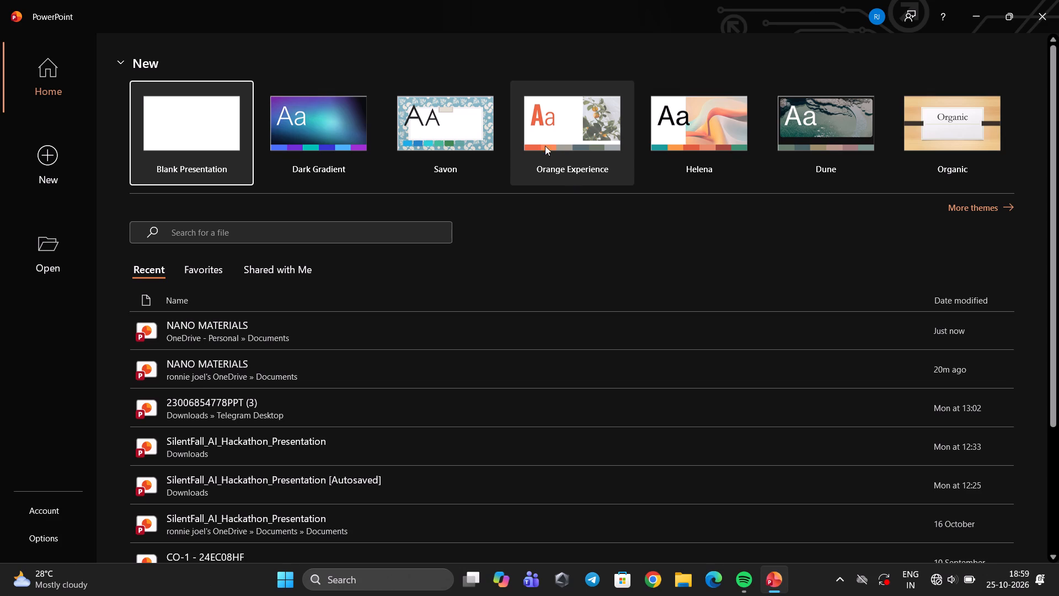
pyautogui.click(460, 120)
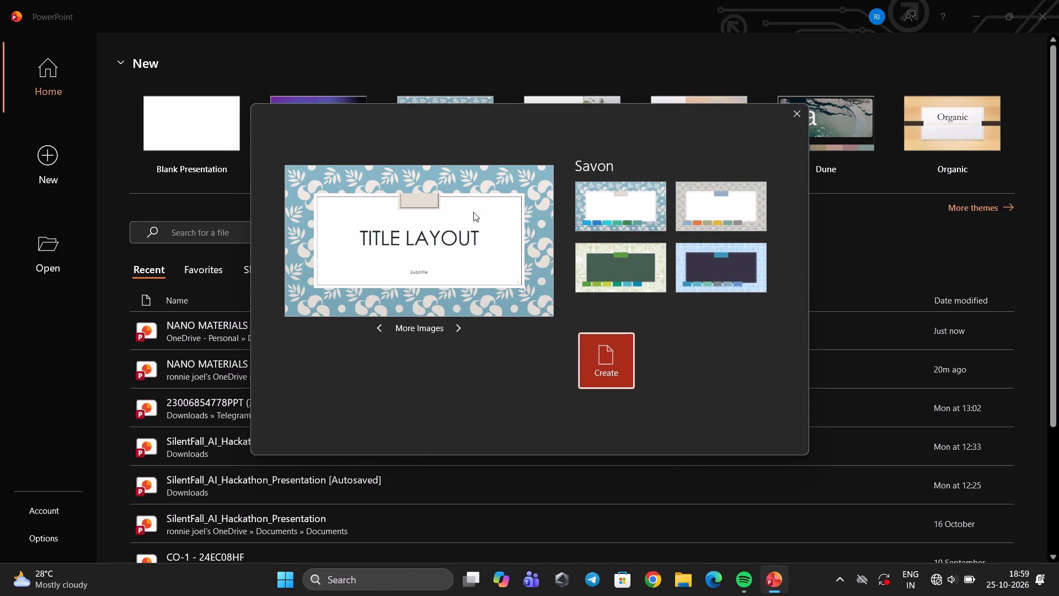
pyautogui.click(804, 113)
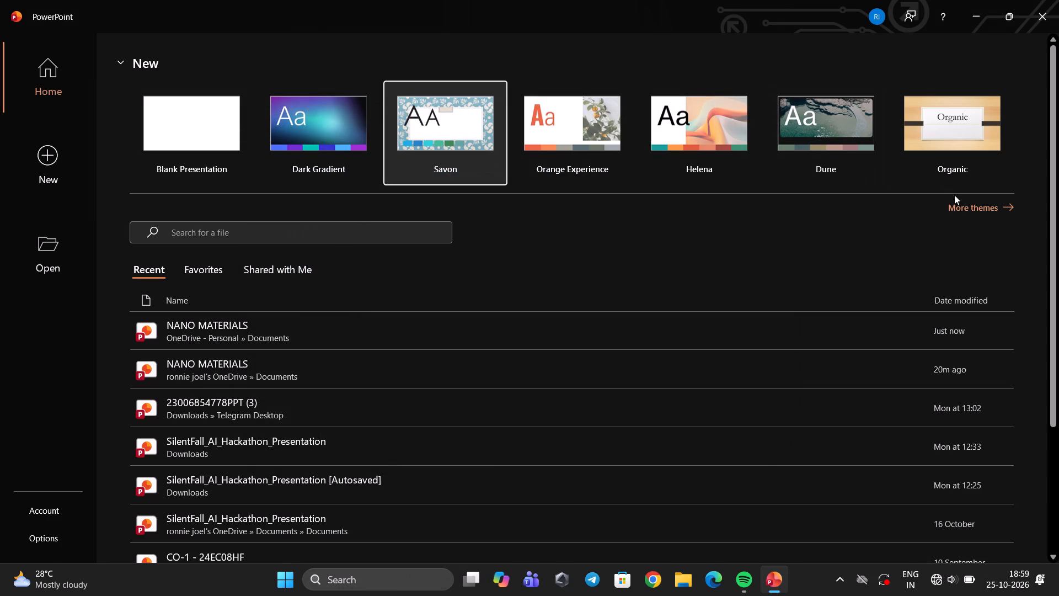
pyautogui.click(966, 204)
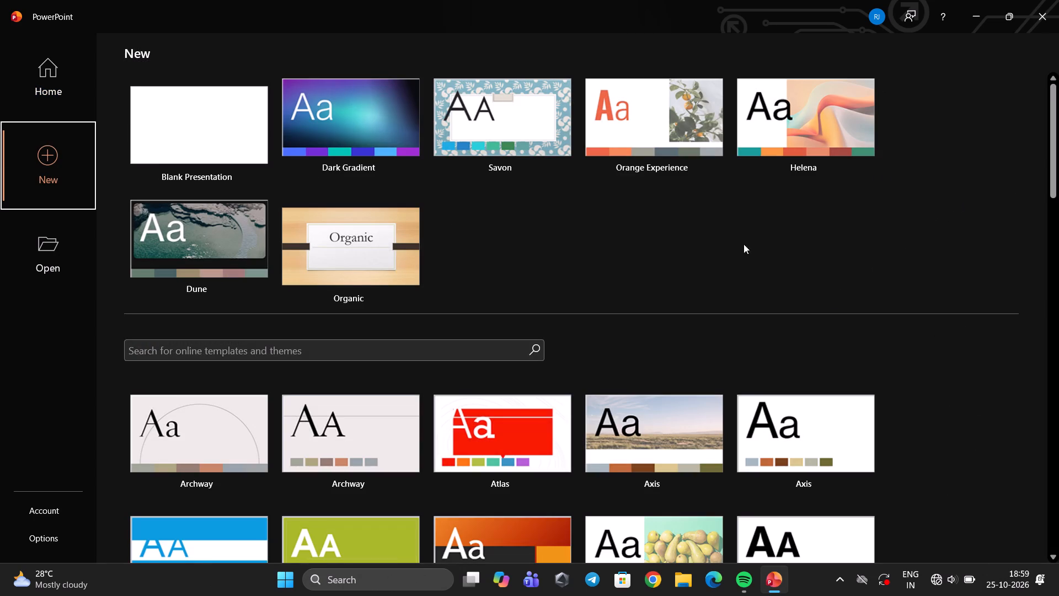
pyautogui.doubleClick(488, 135)
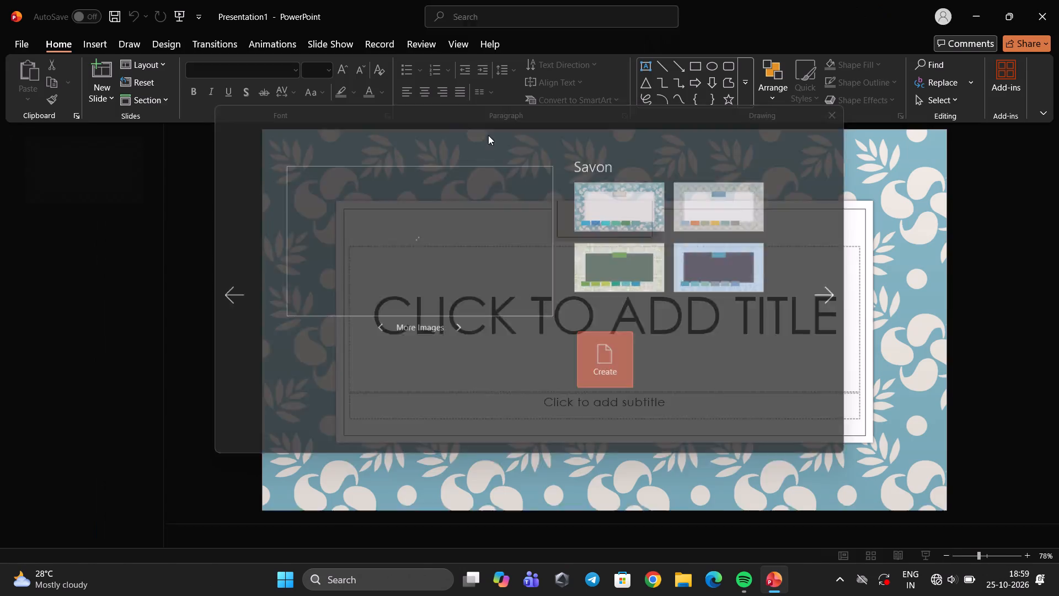
# Enter "crystallography" as the title of the title slide.
pyautogui.click(530, 326)
pyautogui.write('cry')
pyautogui.write('stallography')
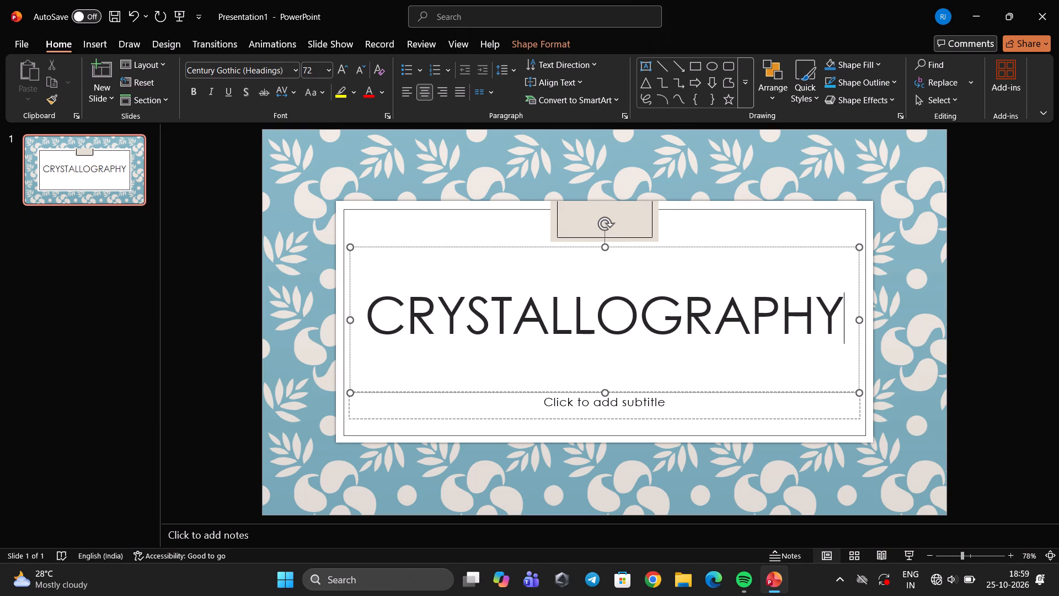
# Add a Title and Content slide and title it "What is Crystallography?".
pyautogui.click(103, 98)
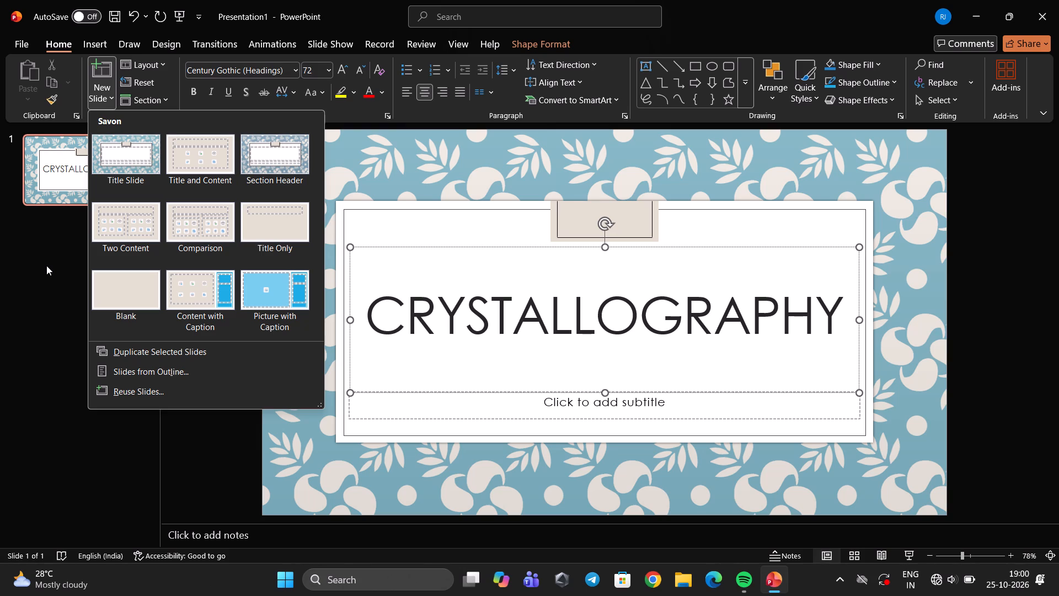
pyautogui.click(196, 163)
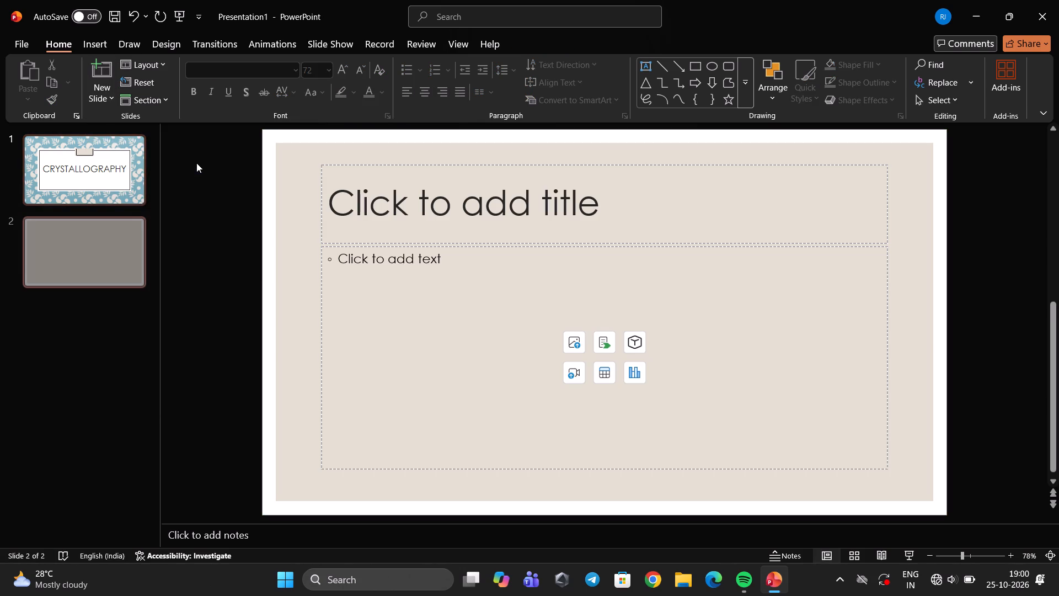
pyautogui.click(465, 215)
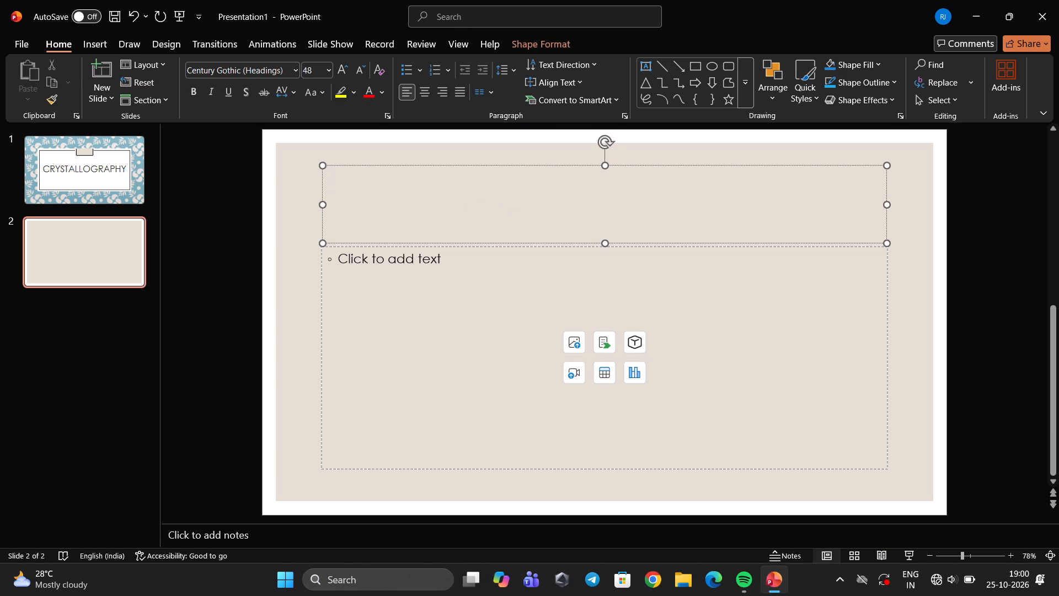
pyautogui.write('what is')
pyautogui.press('space')
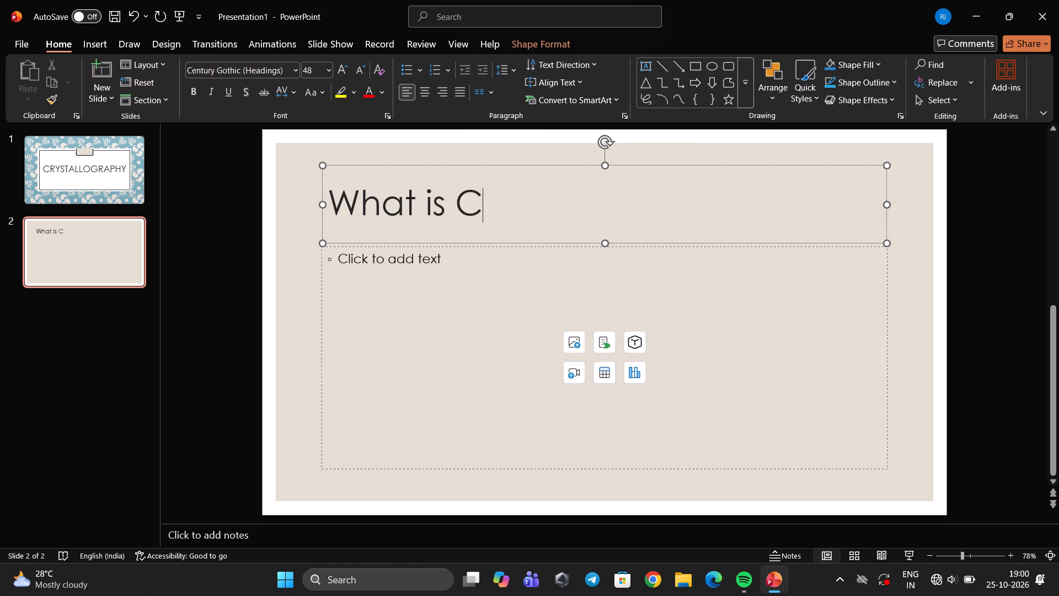
pyautogui.write('rys')
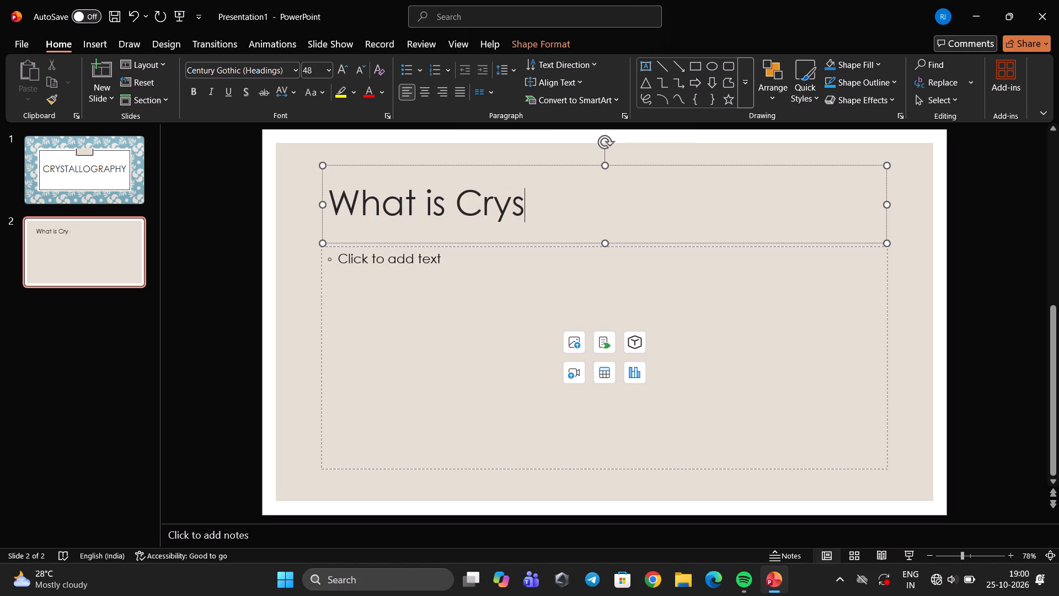
pyautogui.write('tallography')
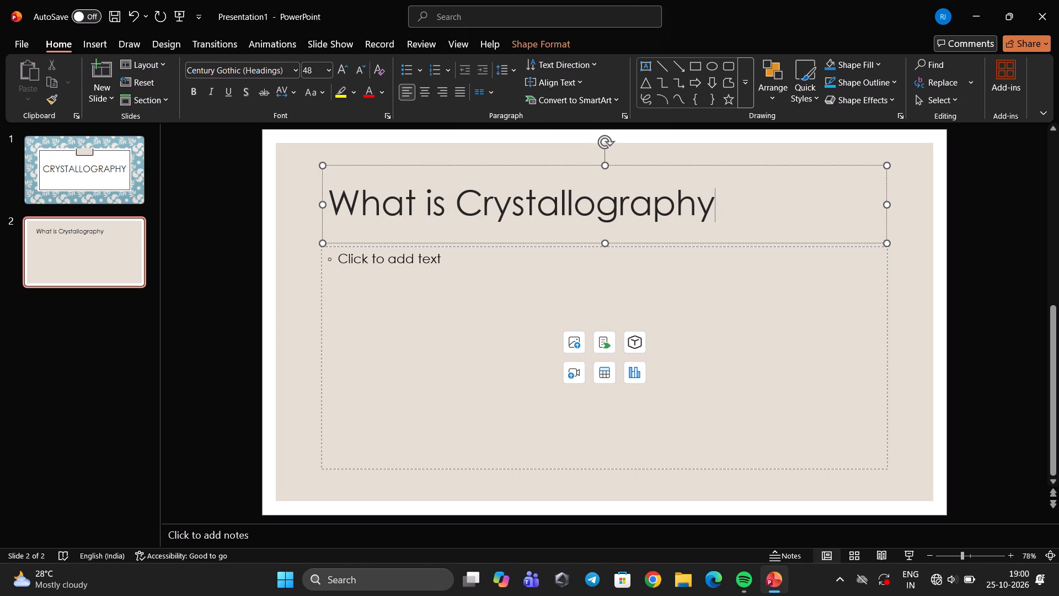
pyautogui.press('/')
pyautogui.press('BackSpace')
pyautogui.hotkey('shift', '?')
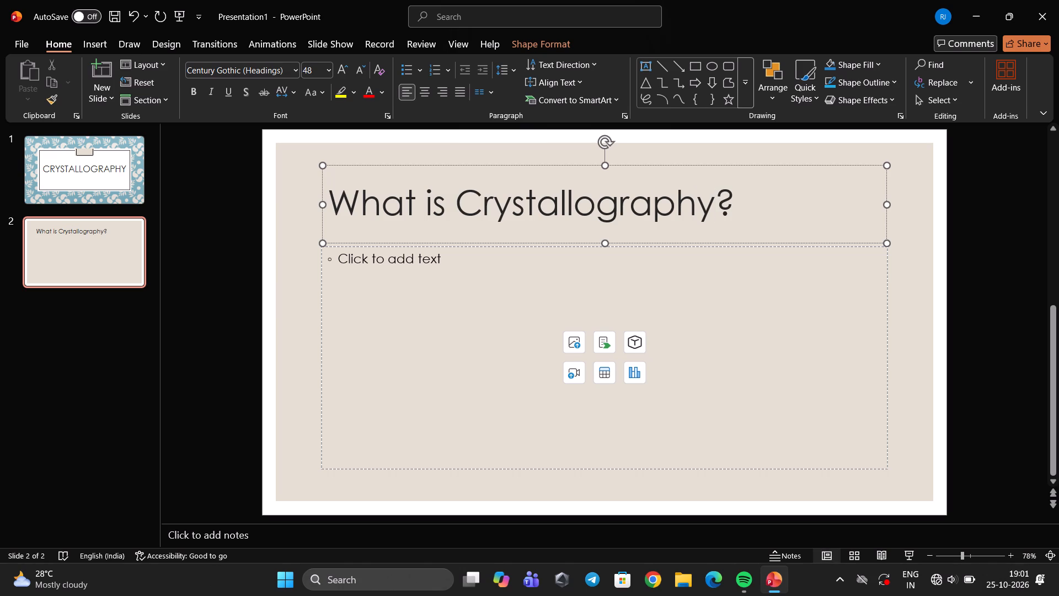
# Begin the first bullet on slide 2 with "It is a branch of science in which the geometry".
pyautogui.click(367, 260)
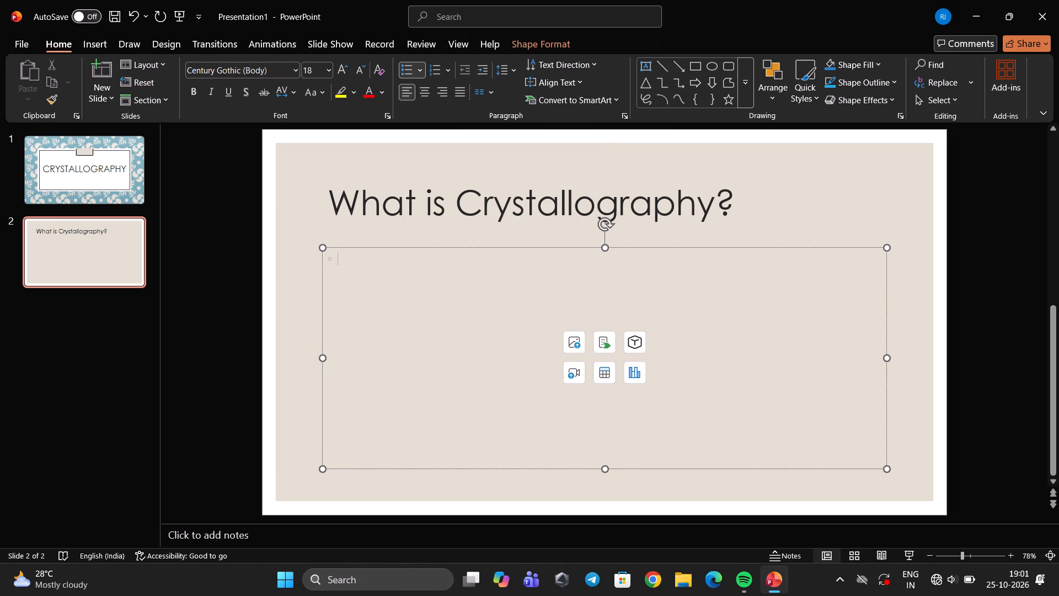
pyautogui.press('t')
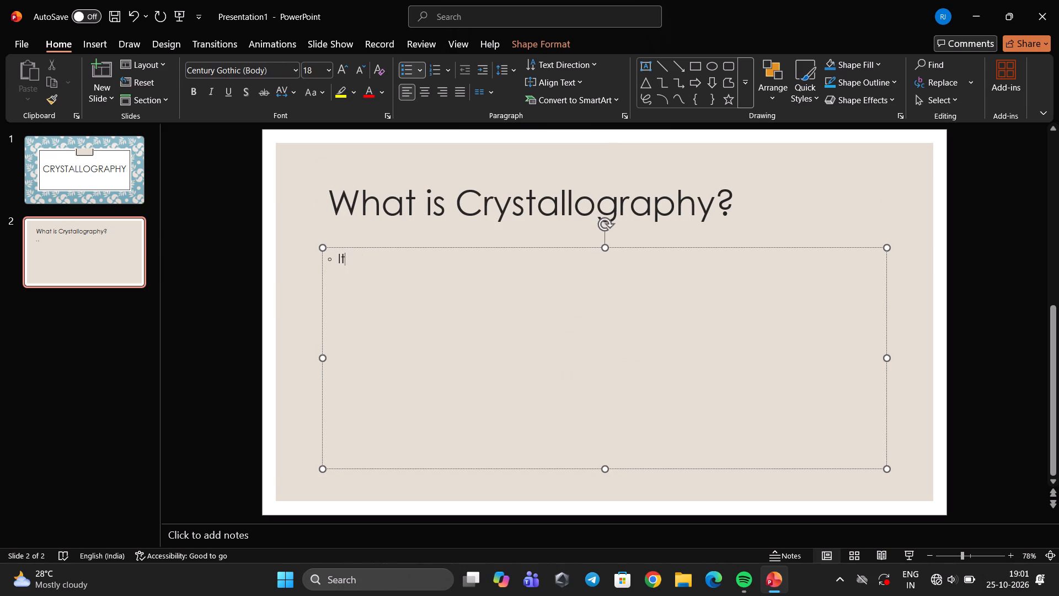
pyautogui.press('space')
pyautogui.write('is a ba')
pyautogui.press('BackSpace')
pyautogui.write('ranch of')
pyautogui.press('space')
pyautogui.write('science')
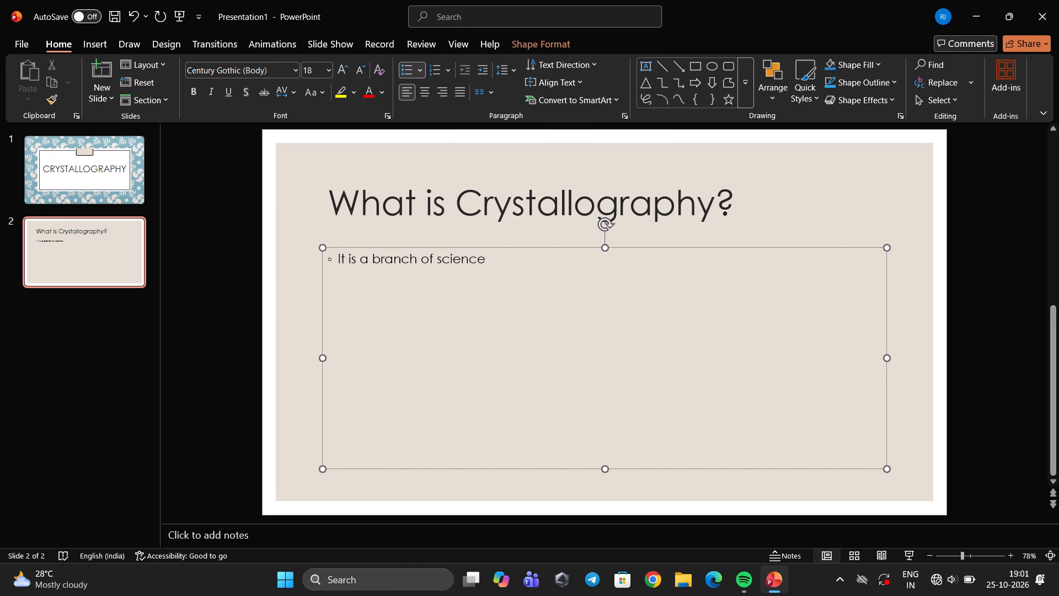
pyautogui.press('space')
pyautogui.write('in which the geometry')
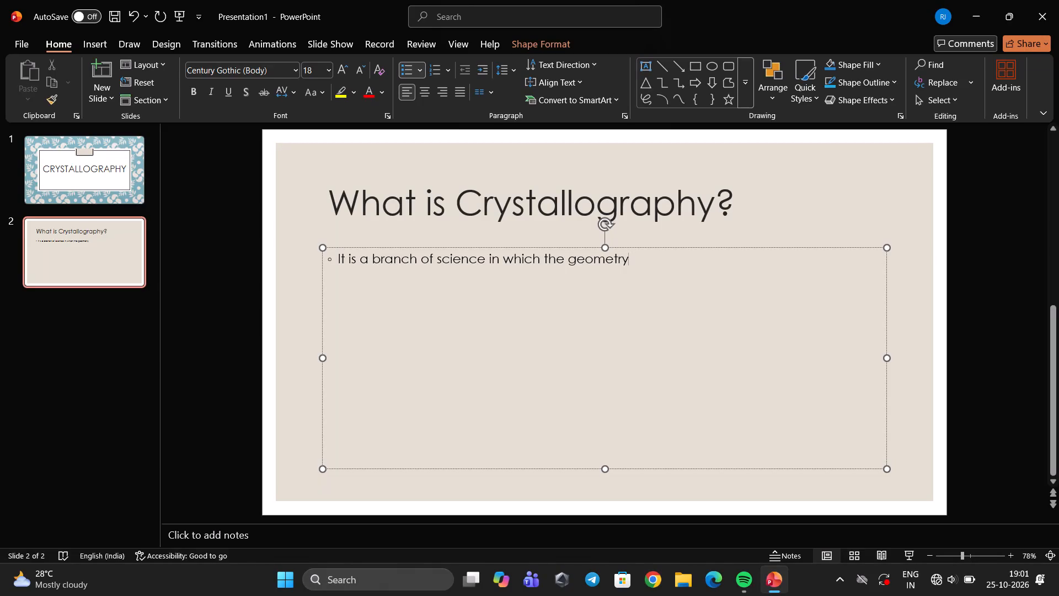
# Complete the first bullet with ", internal structure and physical properties of crystalline materials are studied.".
pyautogui.write(',')
pyautogui.press('space')
pyautogui.write('internal sy')
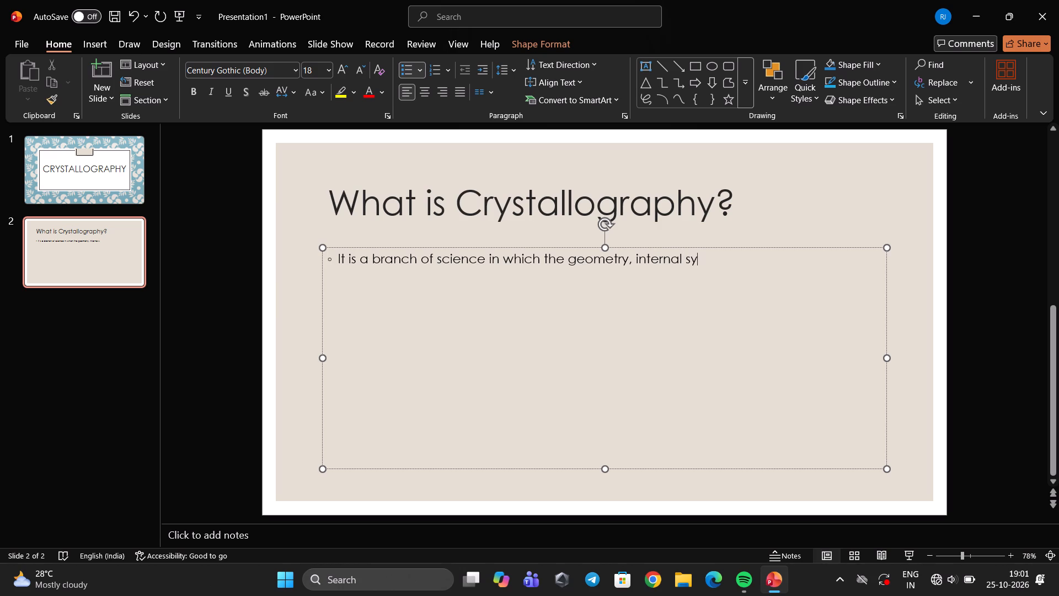
pyautogui.press('BackSpace')
pyautogui.write('tructure')
pyautogui.press('space')
pyautogui.write('and physic')
pyautogui.write('al propertoes')
pyautogui.press('space')
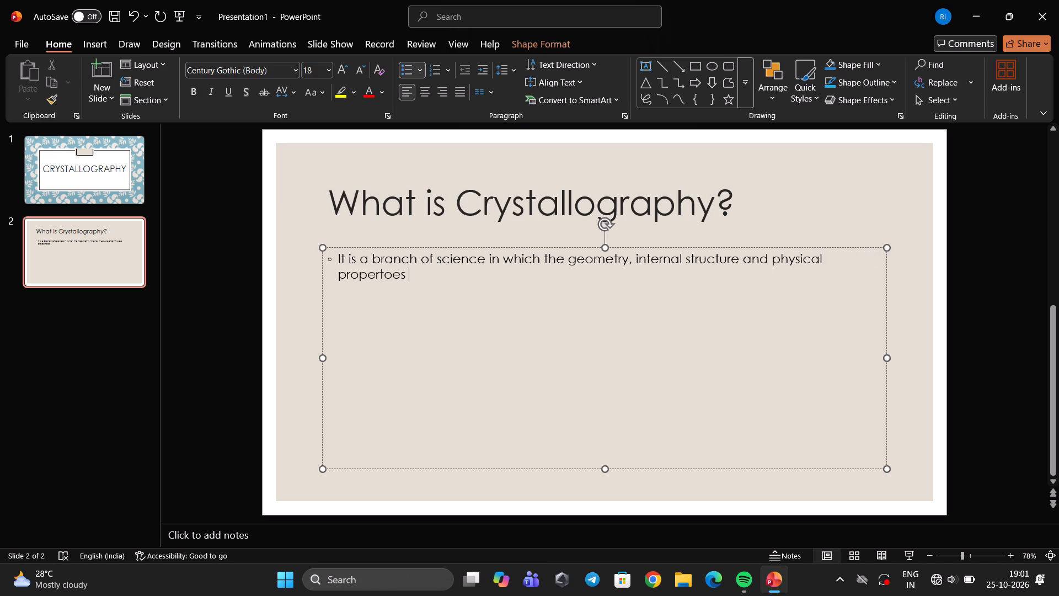
pyautogui.press('BackSpace')
pyautogui.press('BackSpace')
pyautogui.press('BackSpace')
pyautogui.press('BackSpace')
pyautogui.write('ies')
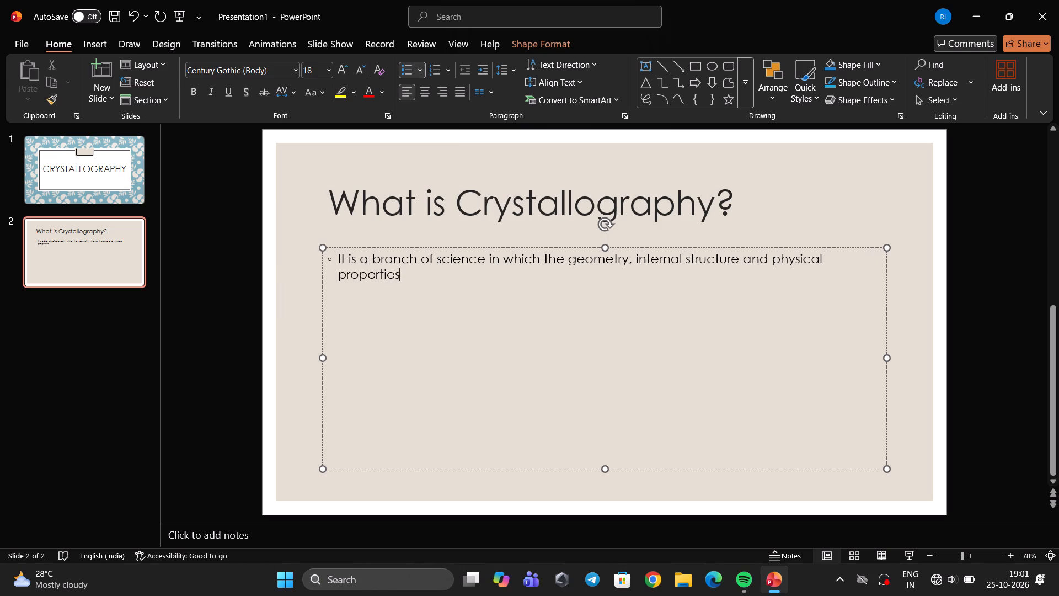
pyautogui.press('space')
pyautogui.write('of crystalline')
pyautogui.press('space')
pyautogui.write('materials are studied')
pyautogui.press('.')
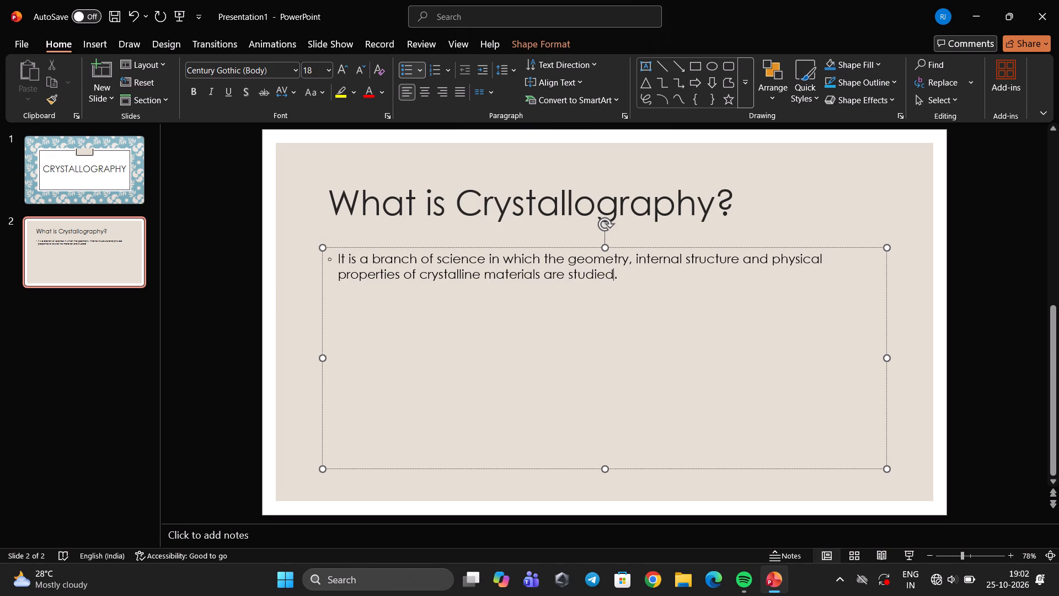
# Add a second bullet reading "Structure should be classifies into different types according to the symmetries they possess,".
pyautogui.press('Return')
pyautogui.write('tructure')
pyautogui.press('space')
pyautogui.write('should e')
pyautogui.press('BackSpace')
pyautogui.write('be')
pyautogui.press('space')
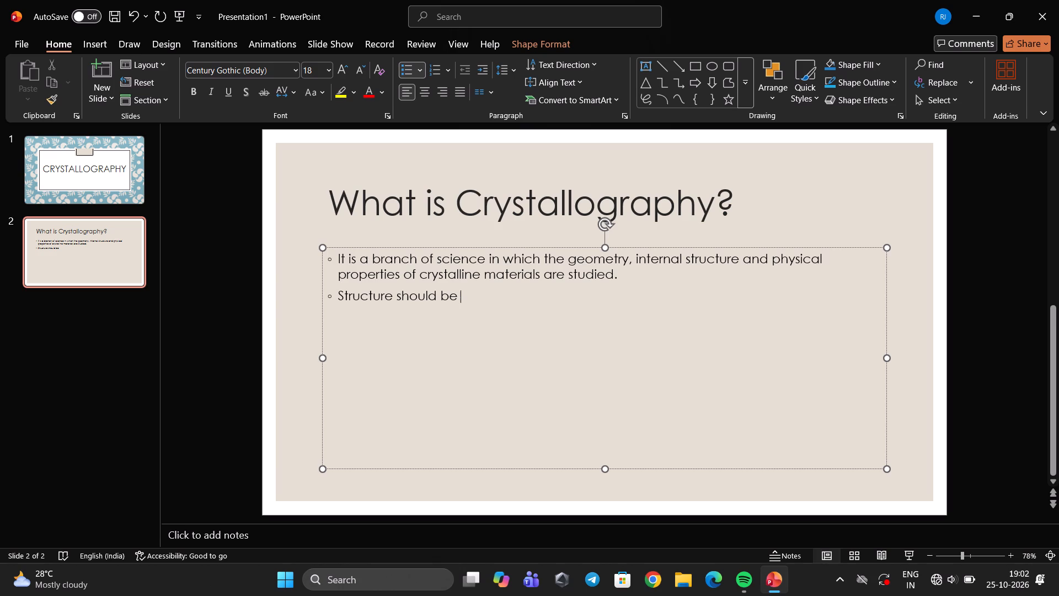
pyautogui.write('classifies into')
pyautogui.press('space')
pyautogui.press('f')
pyautogui.press('BackSpace')
pyautogui.write('different types of')
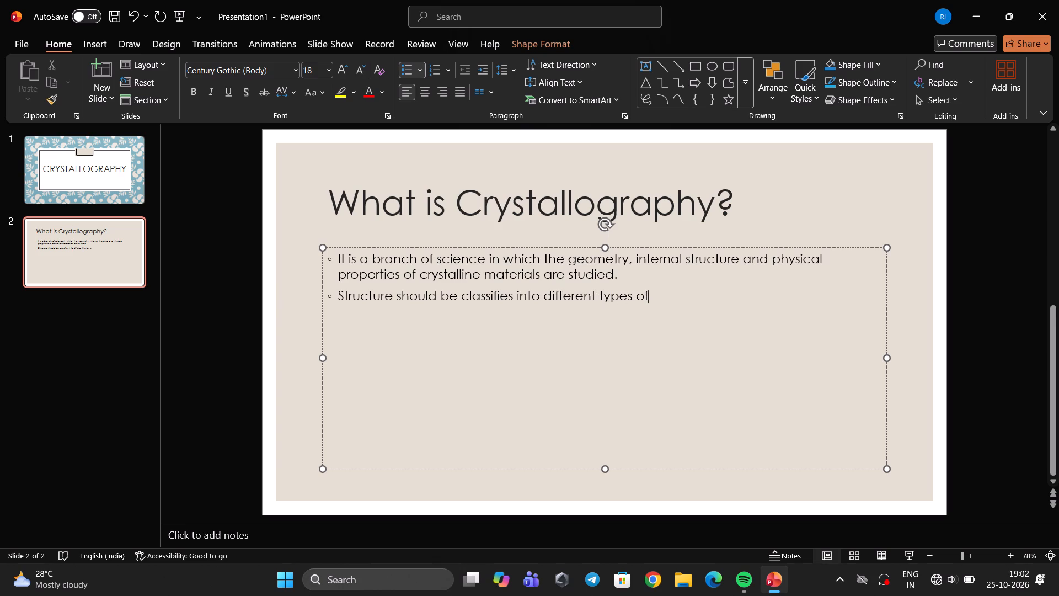
pyautogui.press('BackSpace')
pyautogui.press('BackSpace')
pyautogui.write('according')
pyautogui.press('space')
pyautogui.write('to the symmetries')
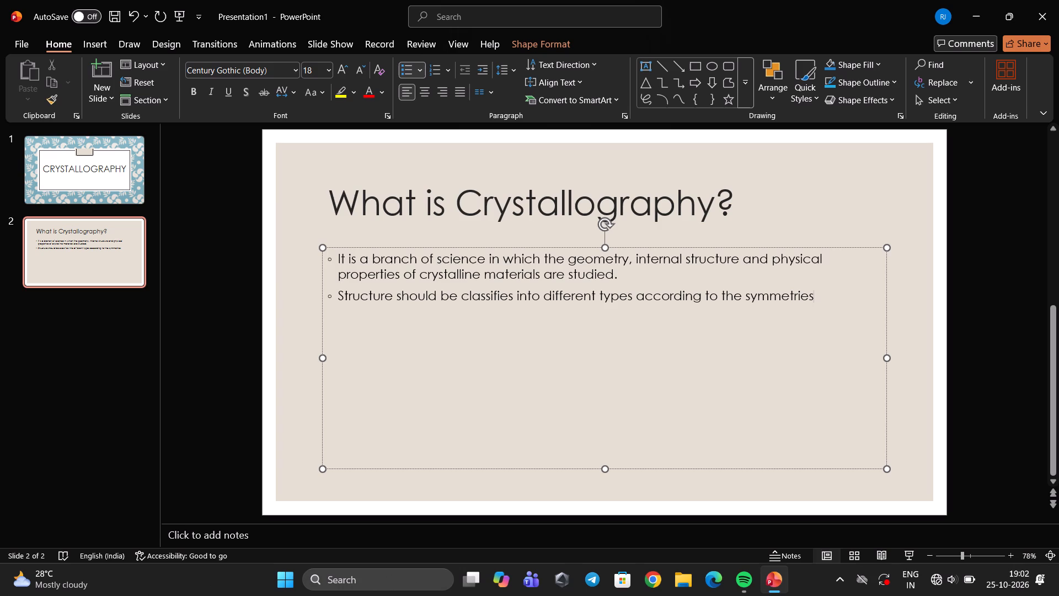
pyautogui.press('space')
pyautogui.write('they po')
pyautogui.write('ssess,')
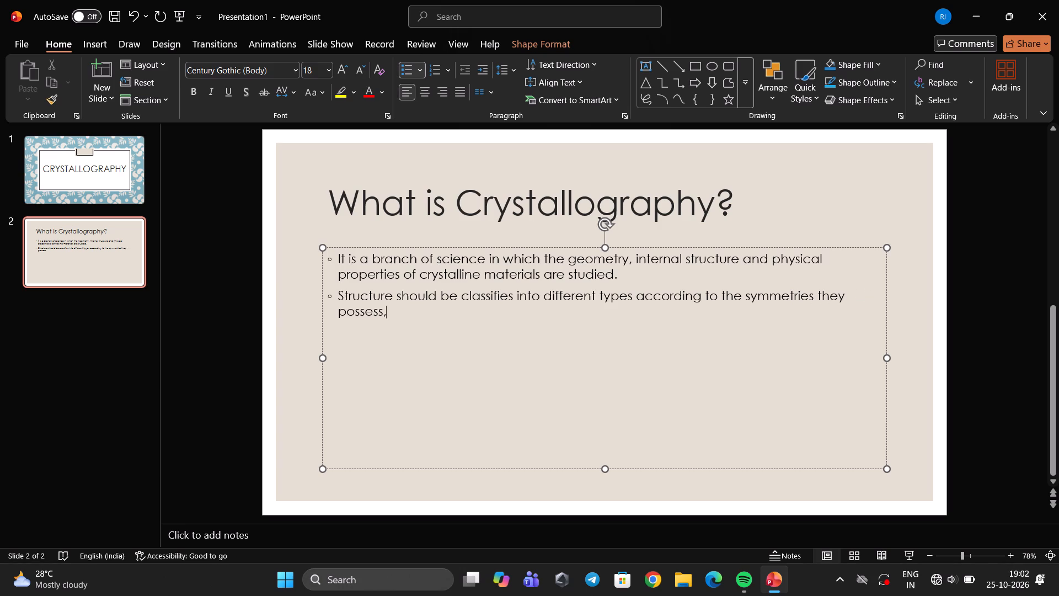
# Set the font size of both bullets on slide 2 to 28.
pyautogui.moveTo(338, 258); pyautogui.dragTo(688, 320)
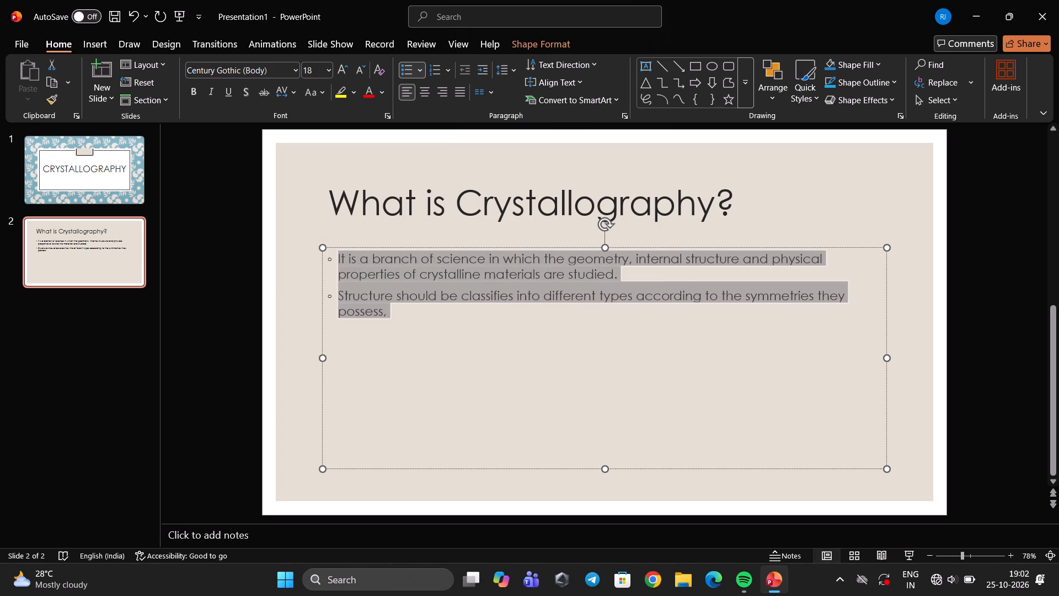
pyautogui.moveTo(688, 320); pyautogui.dragTo(688, 320)
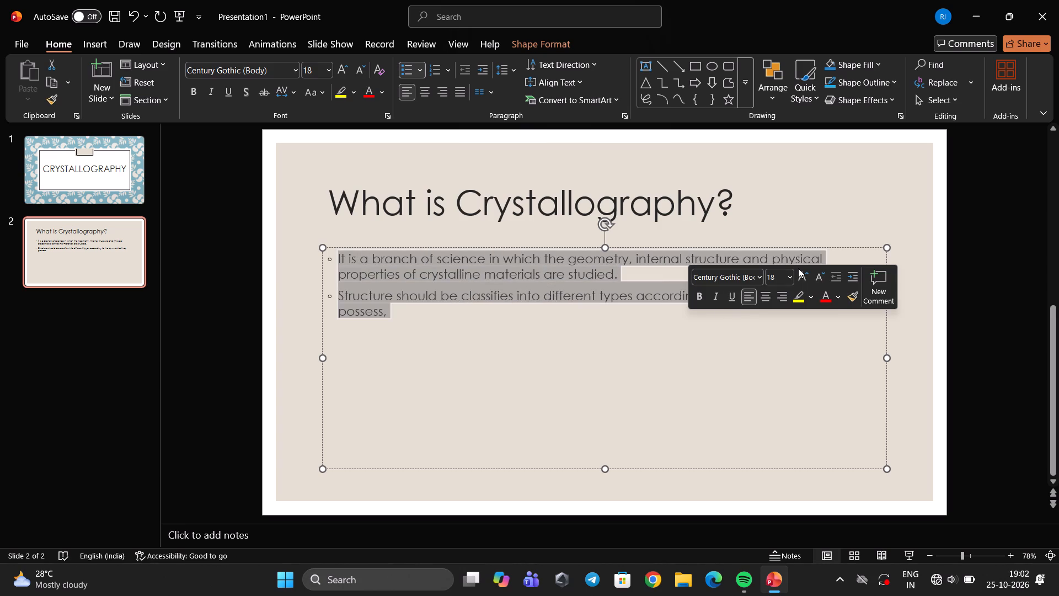
pyautogui.click(789, 272)
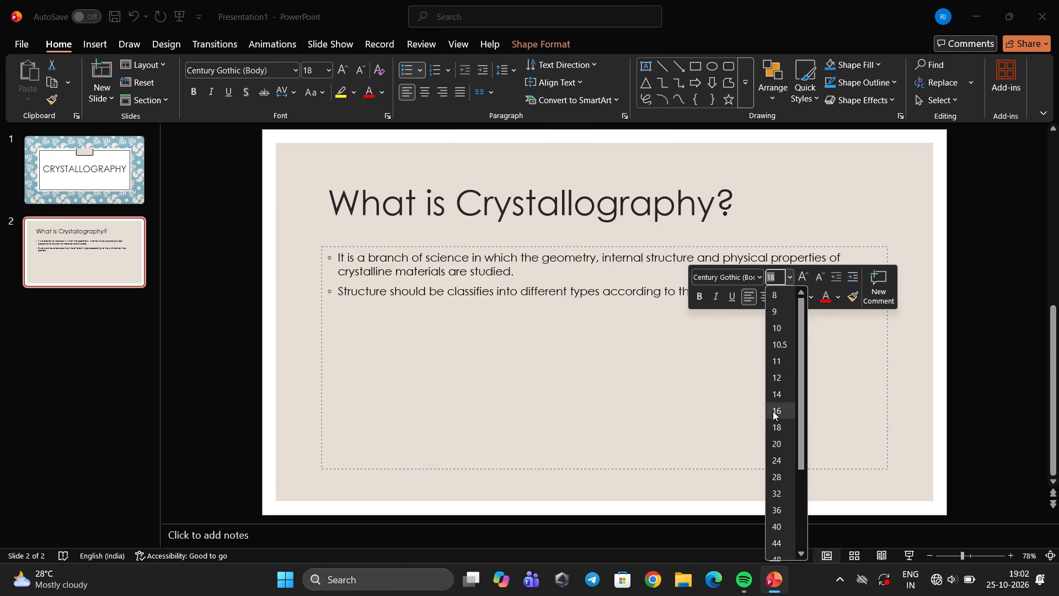
pyautogui.click(775, 478)
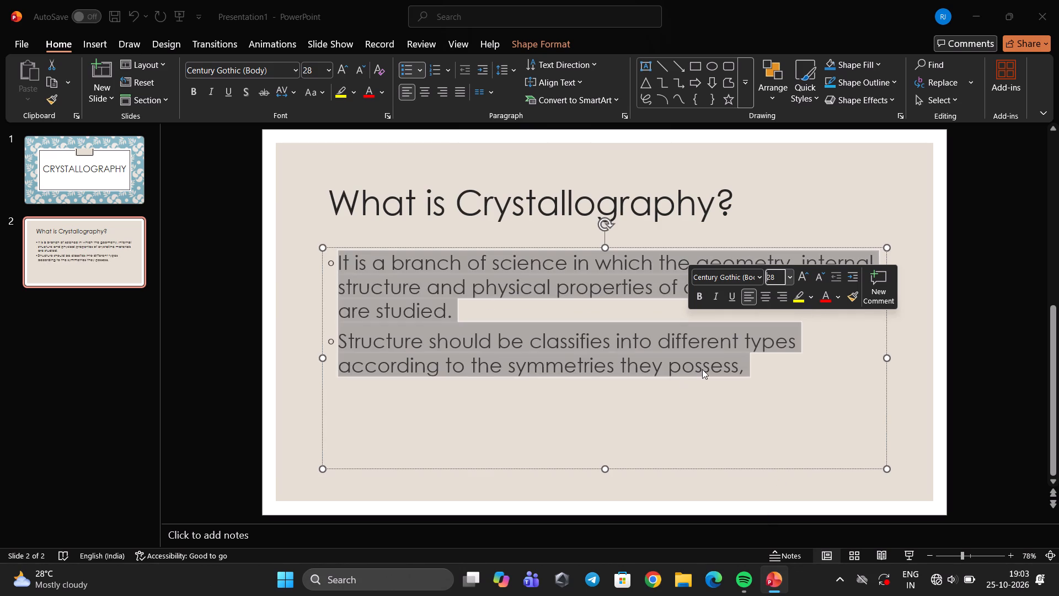
# Correct the verb in the second bullet to "classified" and end the sentence with a period instead of the comma.
pyautogui.click(614, 338)
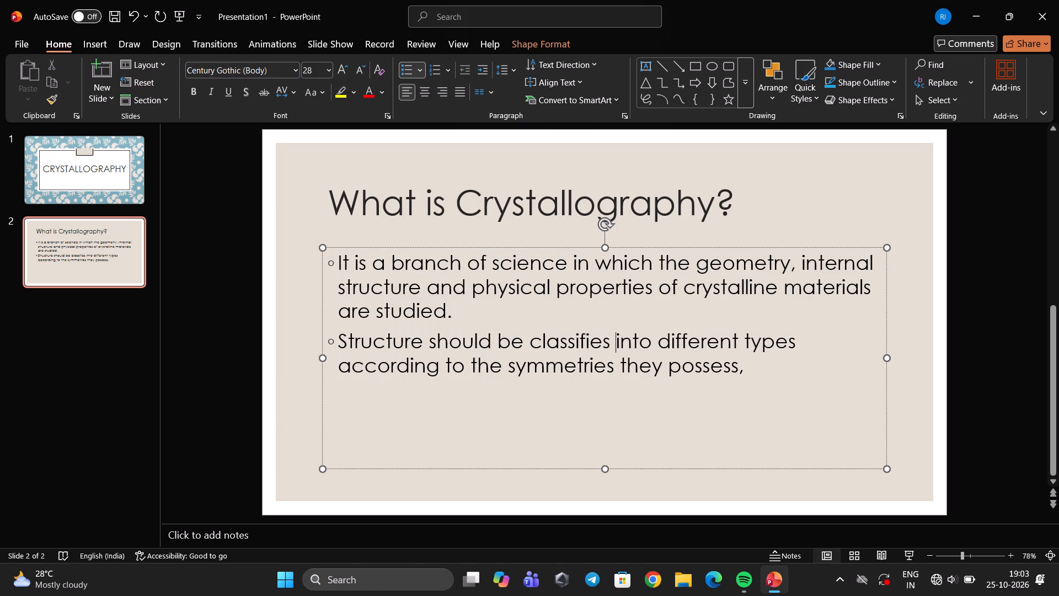
pyautogui.press('BackSpace')
pyautogui.press('BackSpace')
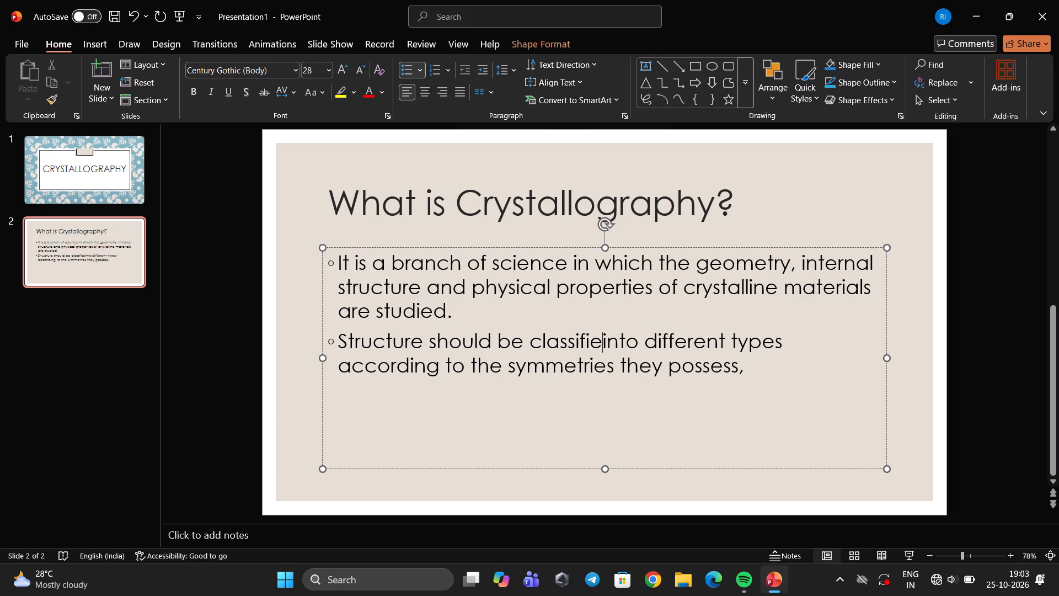
pyautogui.write('d')
pyautogui.press('space')
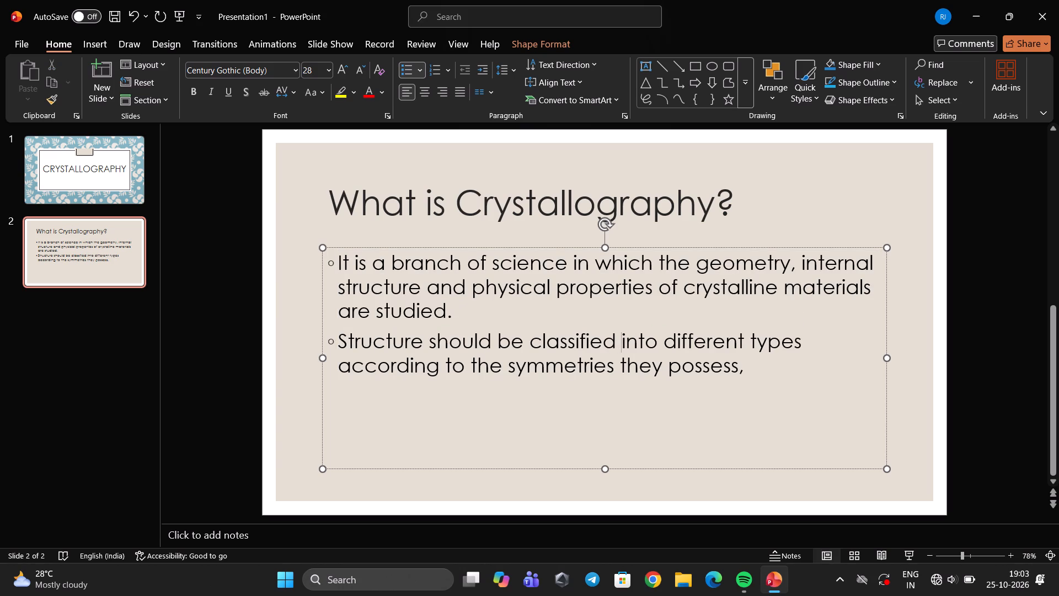
pyautogui.click(755, 368)
pyautogui.press('BackSpace')
pyautogui.press('.')
# Start a third bullet below the sentence about symmetries.
pyautogui.press('Return')
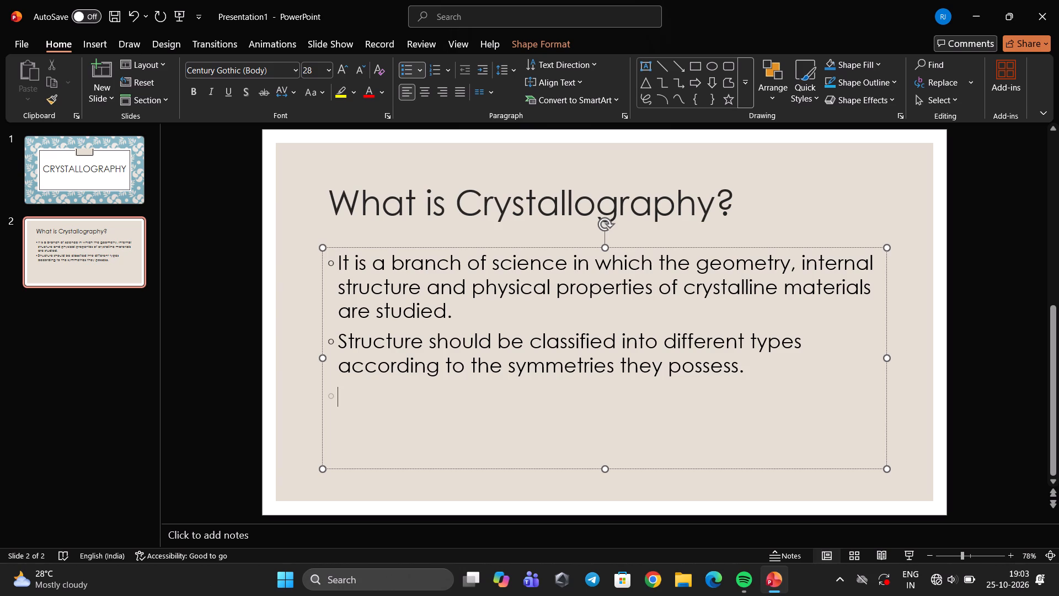
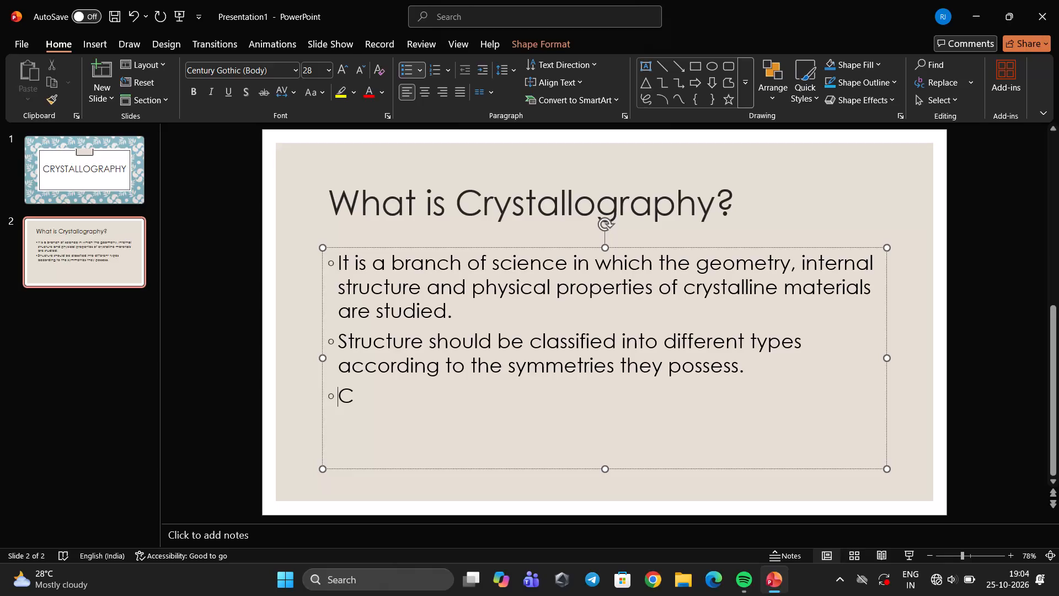
# Begin the third bullet with the text "Ccrystallography is the branch of science that studies".
pyautogui.write('C')
pyautogui.write('rystallography')
pyautogui.press('space')
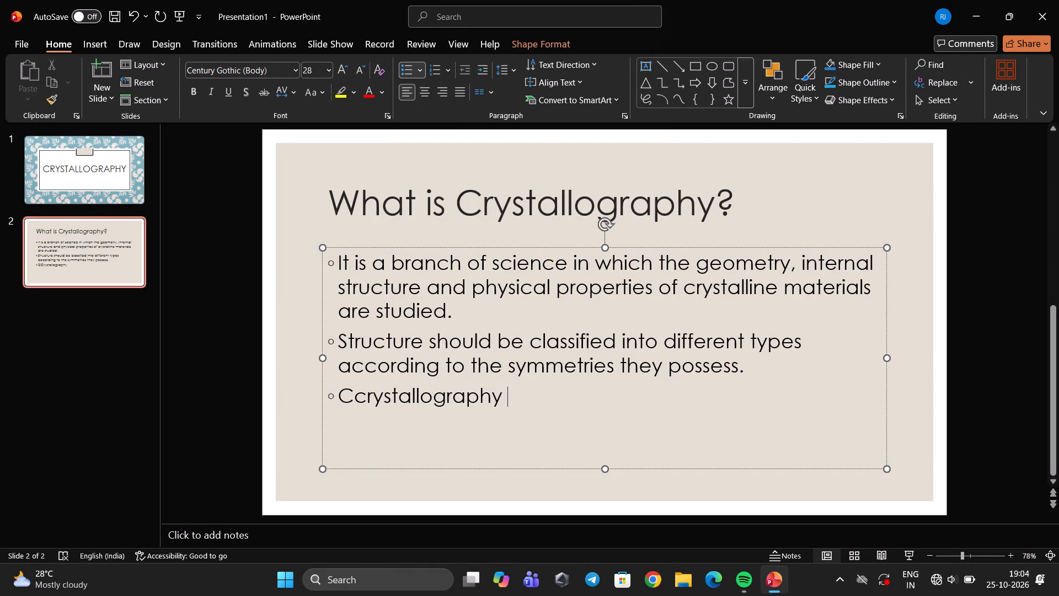
pyautogui.write('is the')
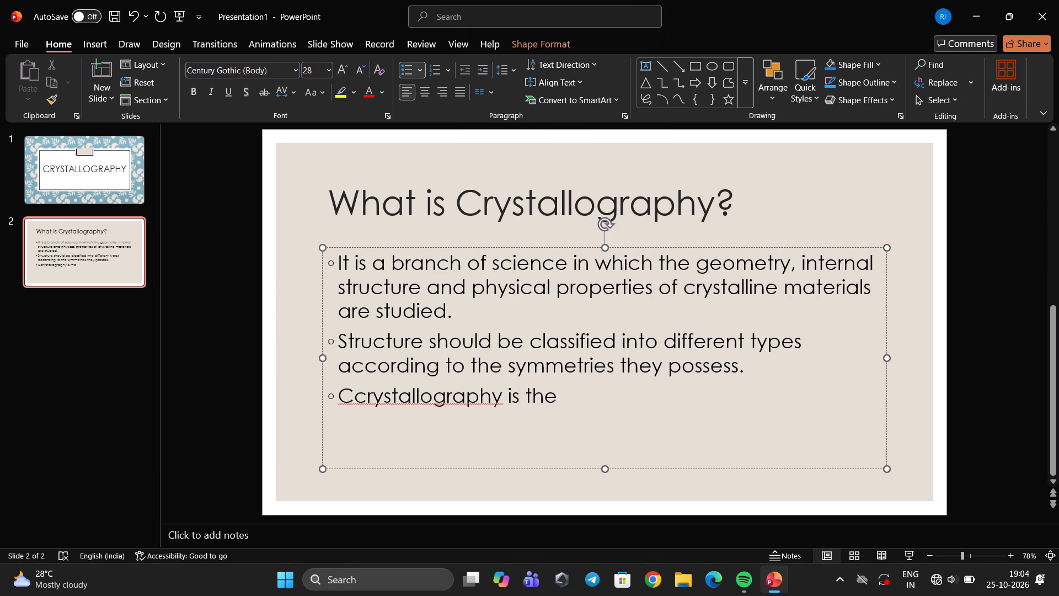
pyautogui.press('space')
pyautogui.write('branch of study')
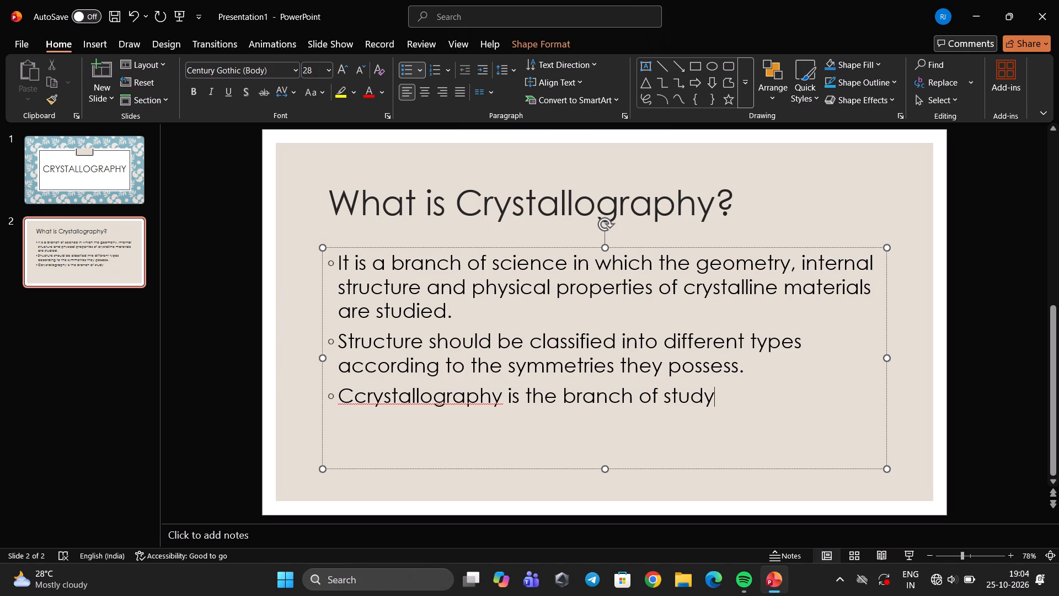
pyautogui.press('BackSpace')
pyautogui.press('BackSpace')
pyautogui.press('BackSpace')
pyautogui.press('BackSpace')
pyautogui.write('cience')
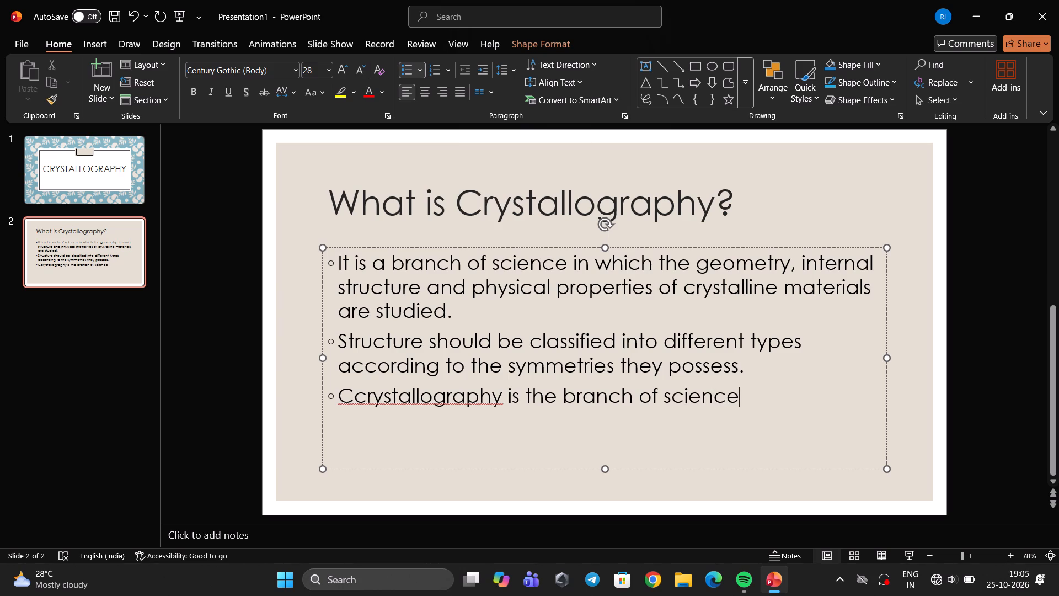
pyautogui.press('space')
pyautogui.write('that studies')
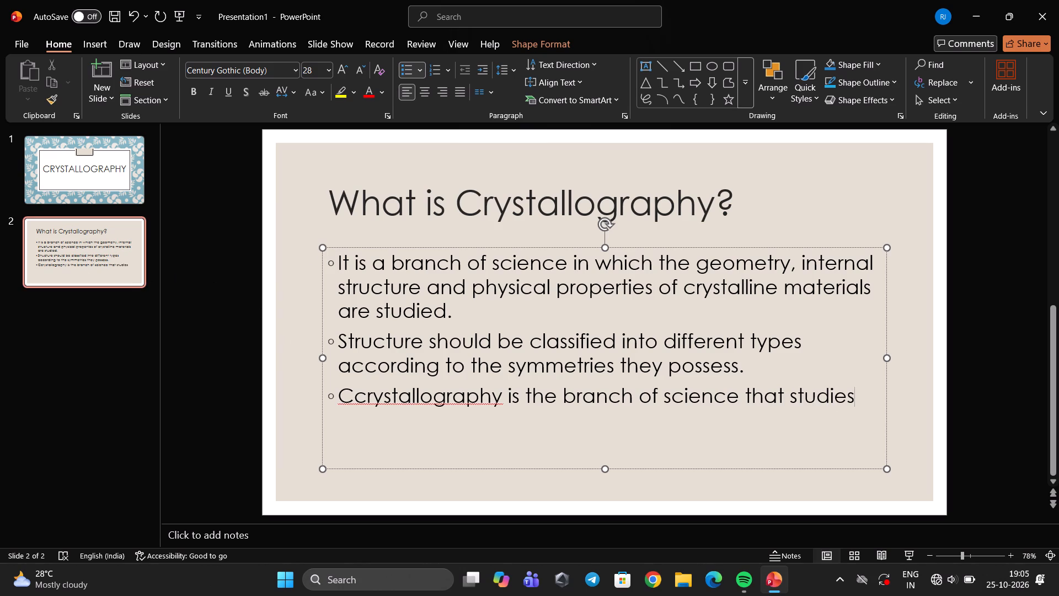
# Remove the duplicated letter c from the first word of the third bullet so it reads "Crystallography".
pyautogui.click(366, 400)
pyautogui.press('BackSpace')
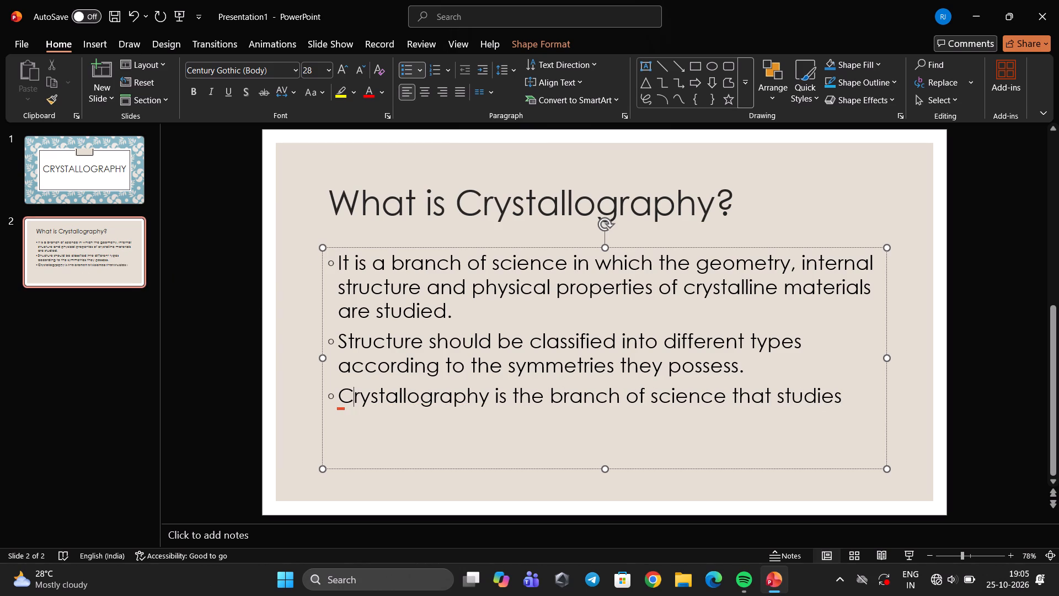
# Continue the third bullet after "studies" with "the arrangement and bonding of atoms in crystalline solids".
pyautogui.click(842, 395)
pyautogui.press('space')
pyautogui.write('the arrangement')
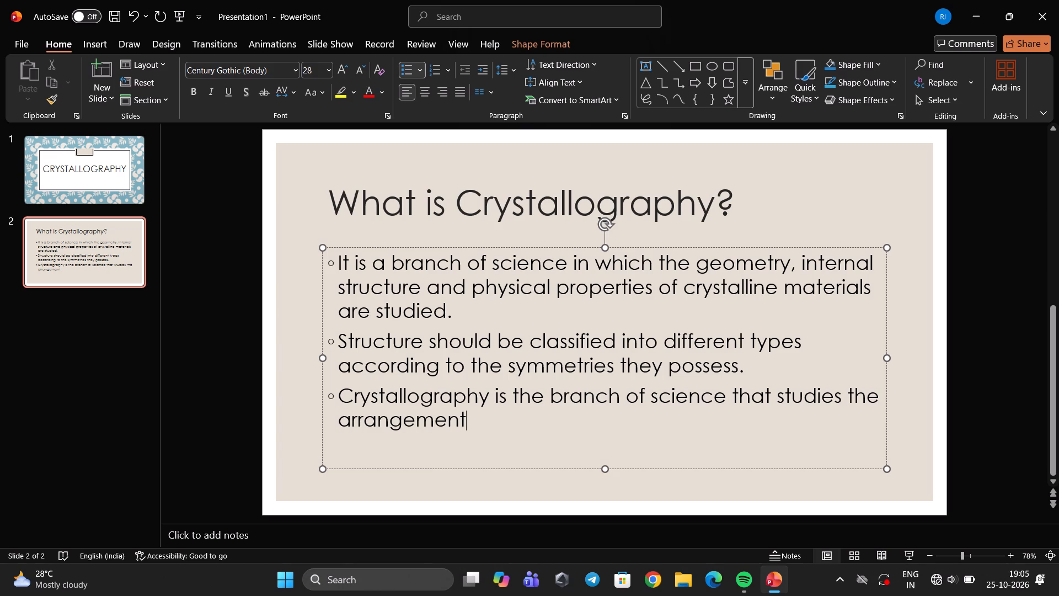
pyautogui.press('space')
pyautogui.write('and bonding of')
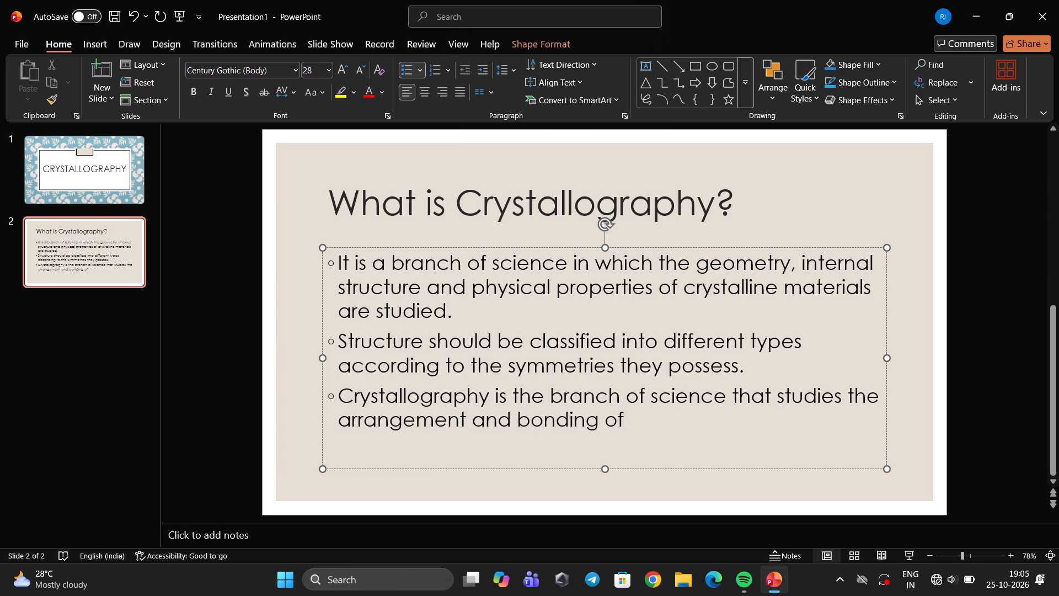
pyautogui.press('space')
pyautogui.write('atoms in')
pyautogui.press('space')
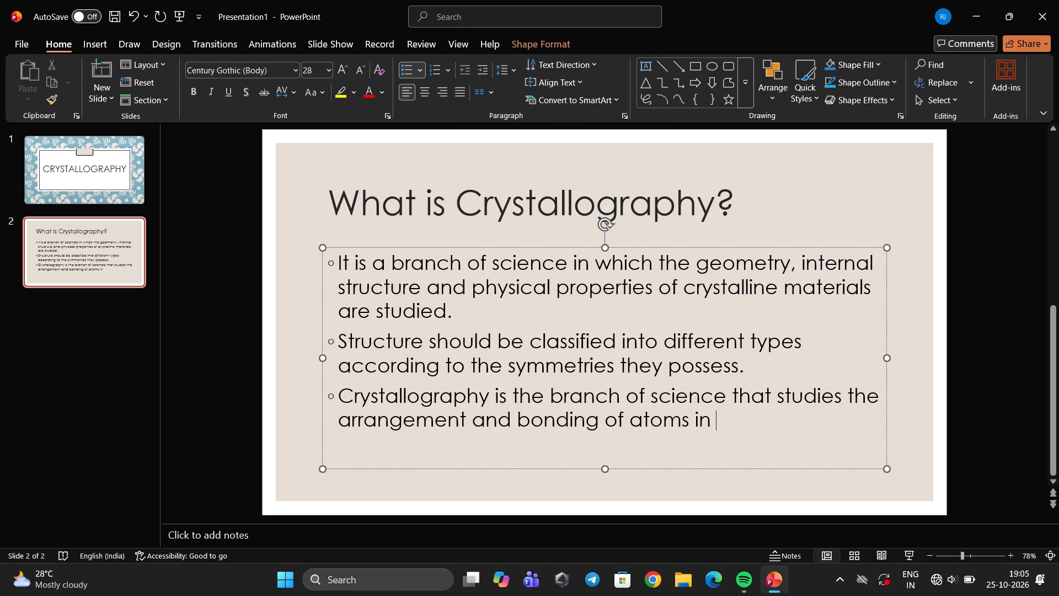
pyautogui.write('crystalline solids')
# Complete the third bullet's sentence with "and the geometric structure of crystal lattices.".
pyautogui.press('space')
pyautogui.write('and the geometric')
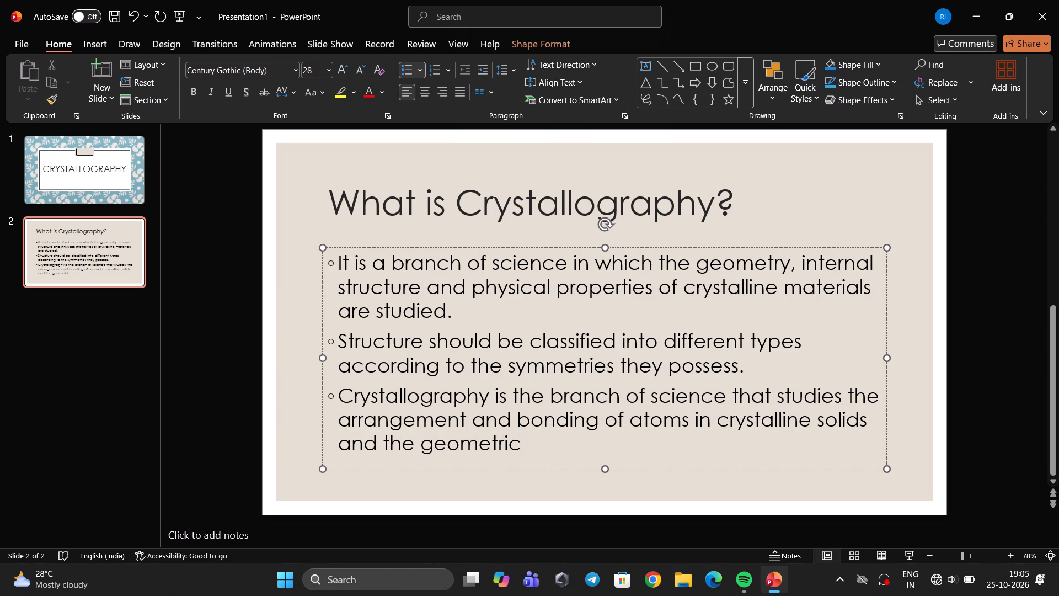
pyautogui.press('space')
pyautogui.write('structure')
pyautogui.press('space')
pyautogui.write('of crys')
pyautogui.press('BackSpace')
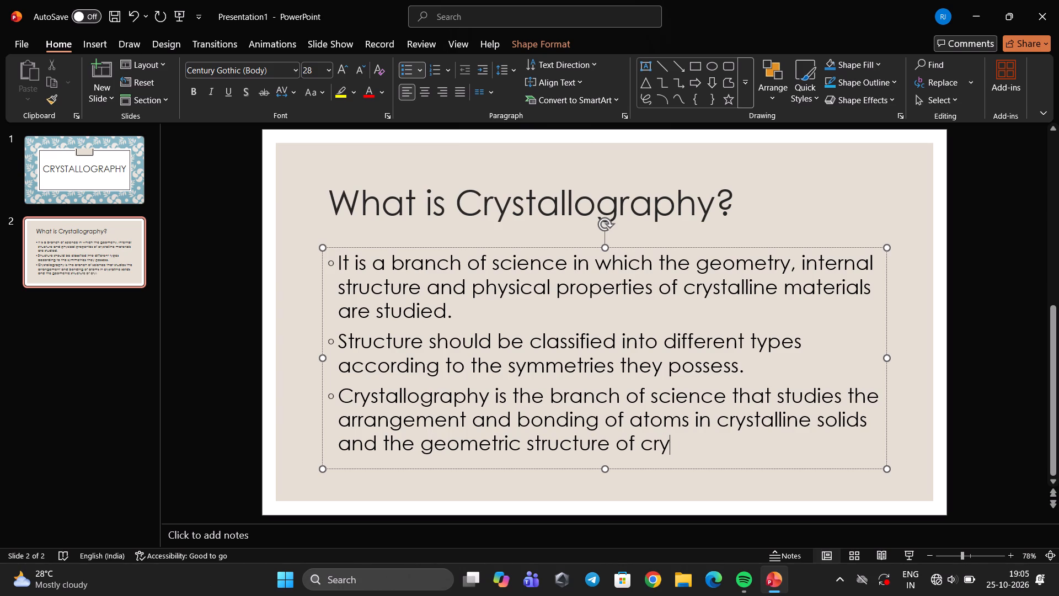
pyautogui.write('stal lattices,')
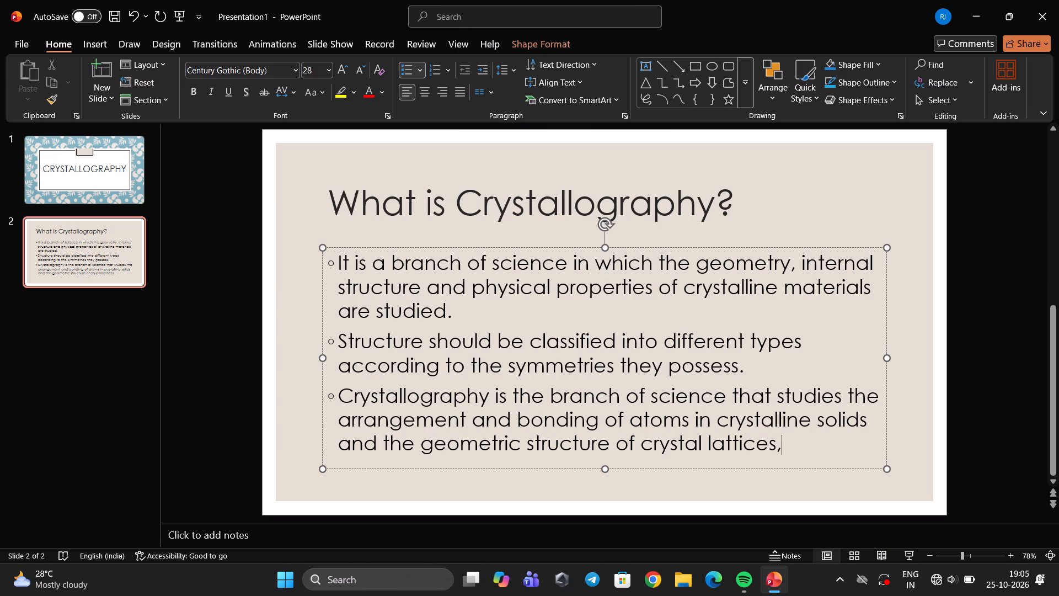
pyautogui.press('BackSpace')
pyautogui.press('.')
# Open the Savon layout choices for adding a new slide after slide 2.
pyautogui.click(94, 89)
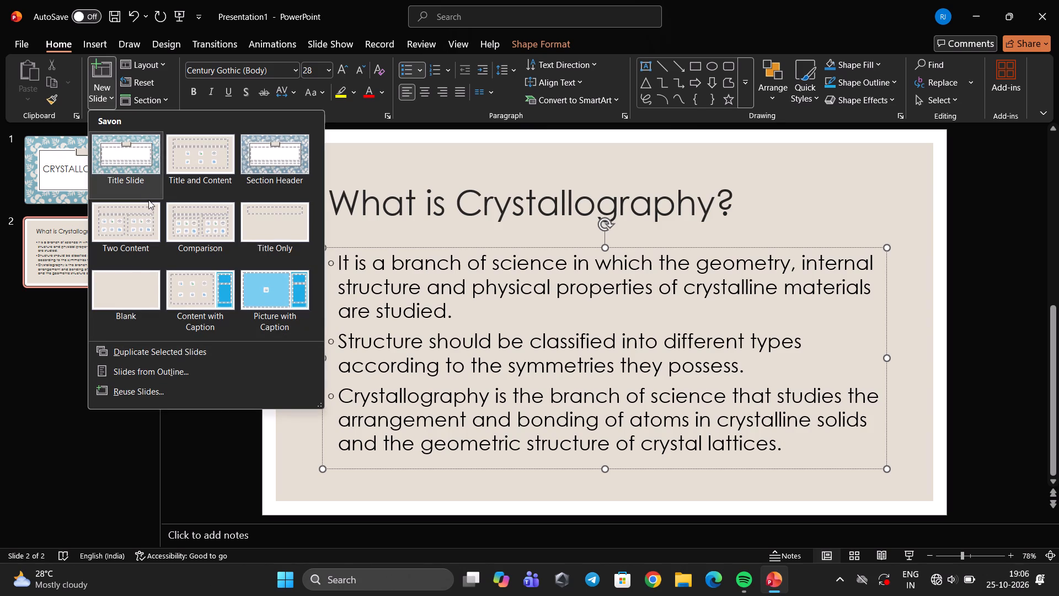
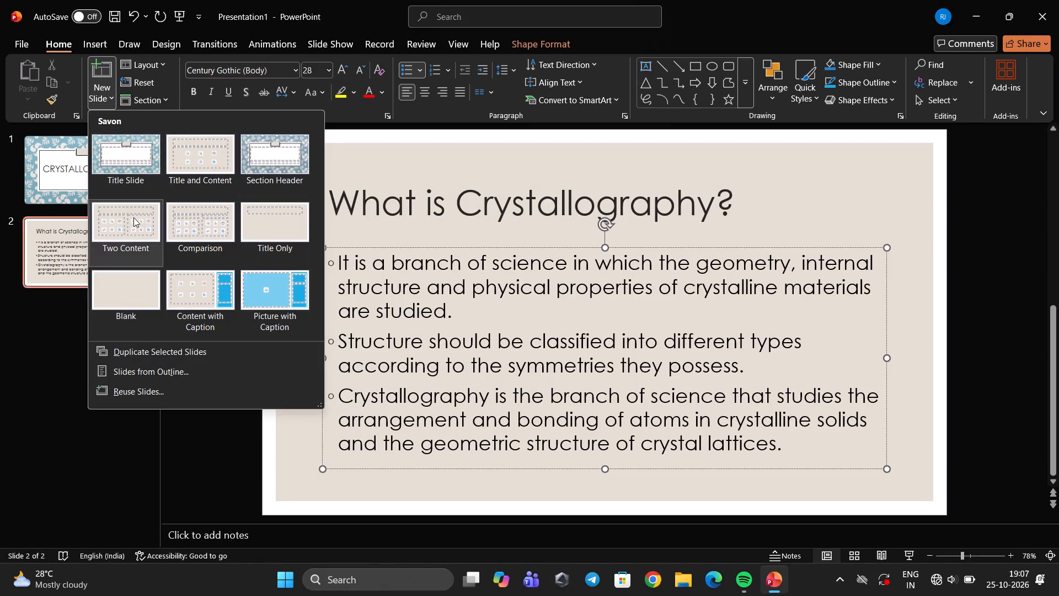
# Add a new slide with the Two Content layout after slide 2.
pyautogui.click(133, 217)
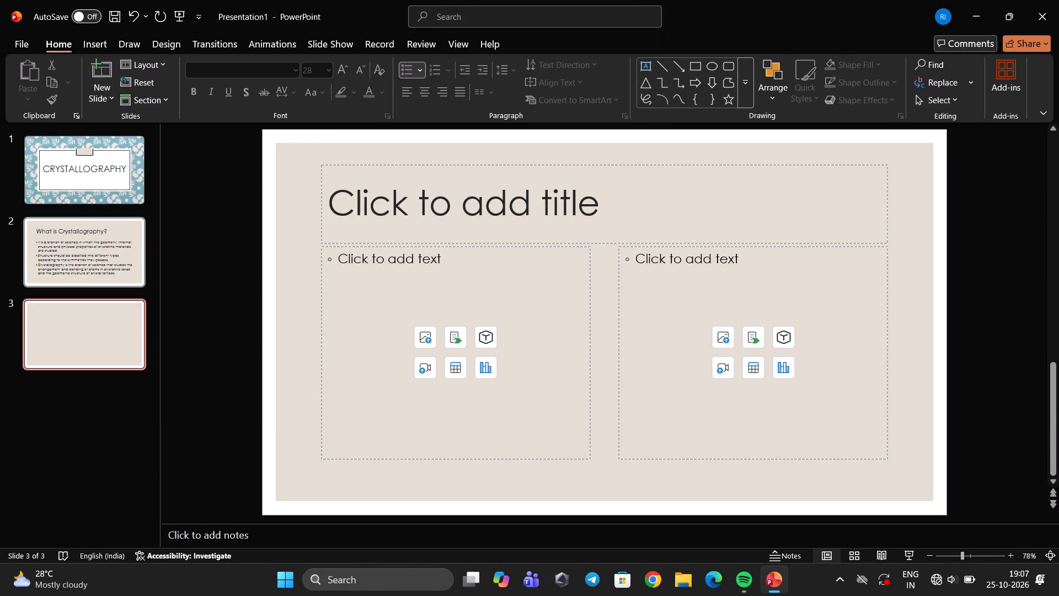
# Enter "CRYSTALLINE vs AMORPHOUS SOLIDS" as the title of slide 3.
pyautogui.click(370, 223)
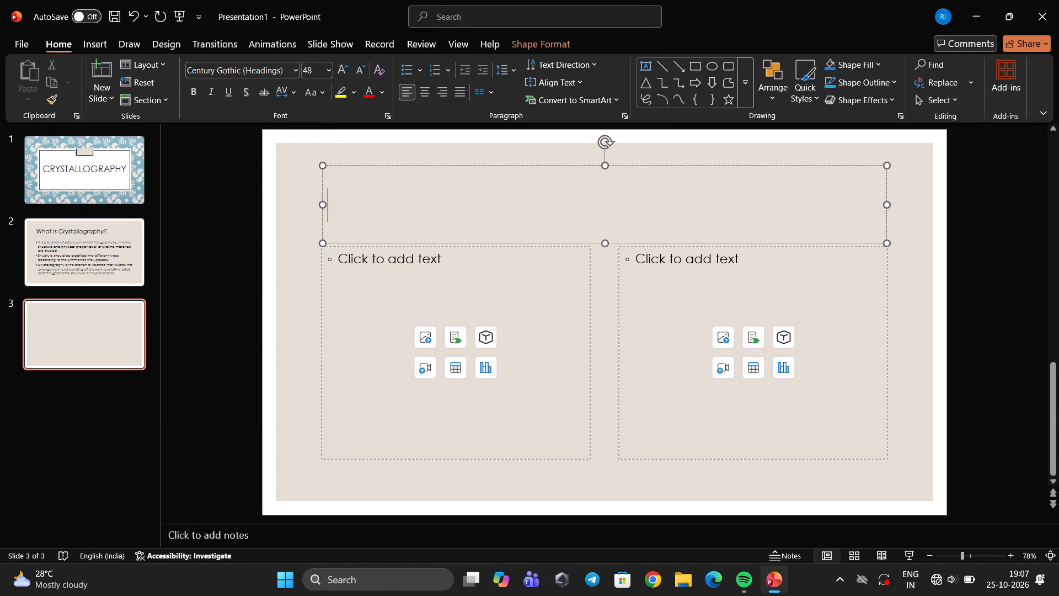
pyautogui.write('CRYSTALLINE')
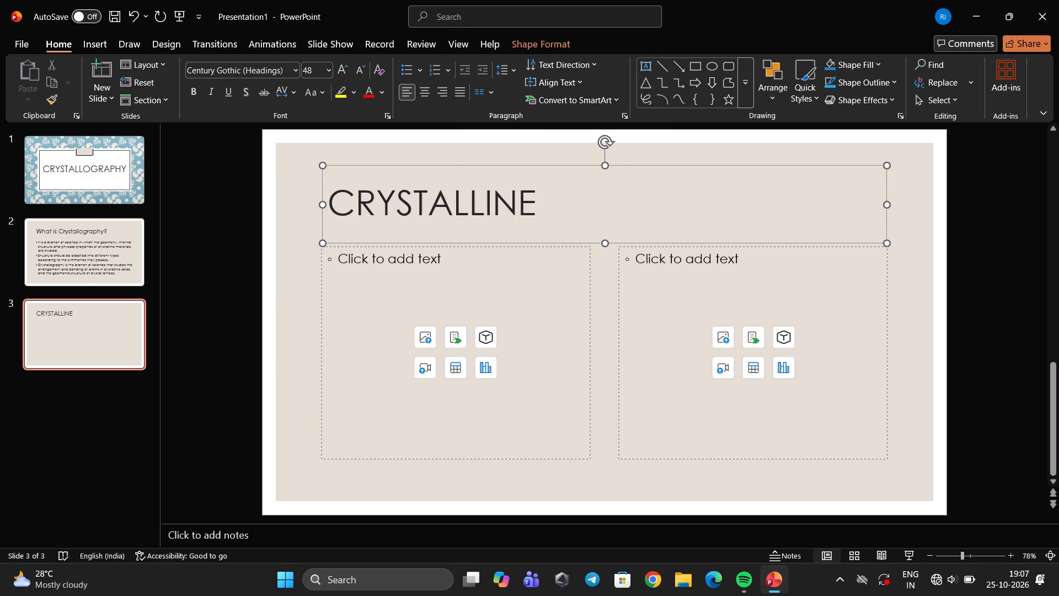
pyautogui.press('space')
pyautogui.write('vv')
pyautogui.press('BackSpace')
pyautogui.press('s')
pyautogui.press('space')
pyautogui.write('AMO')
pyautogui.write('RPHOU')
pyautogui.write('S SOLIDS')
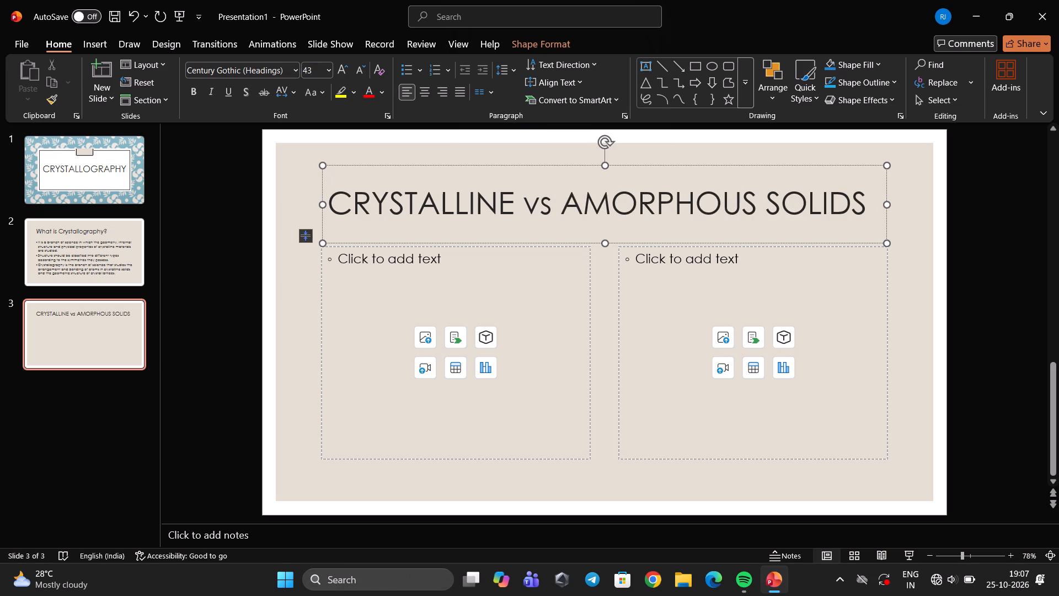
# Set the font size of the empty left content placeholder on slide 3 to 24.
pyautogui.click(356, 256)
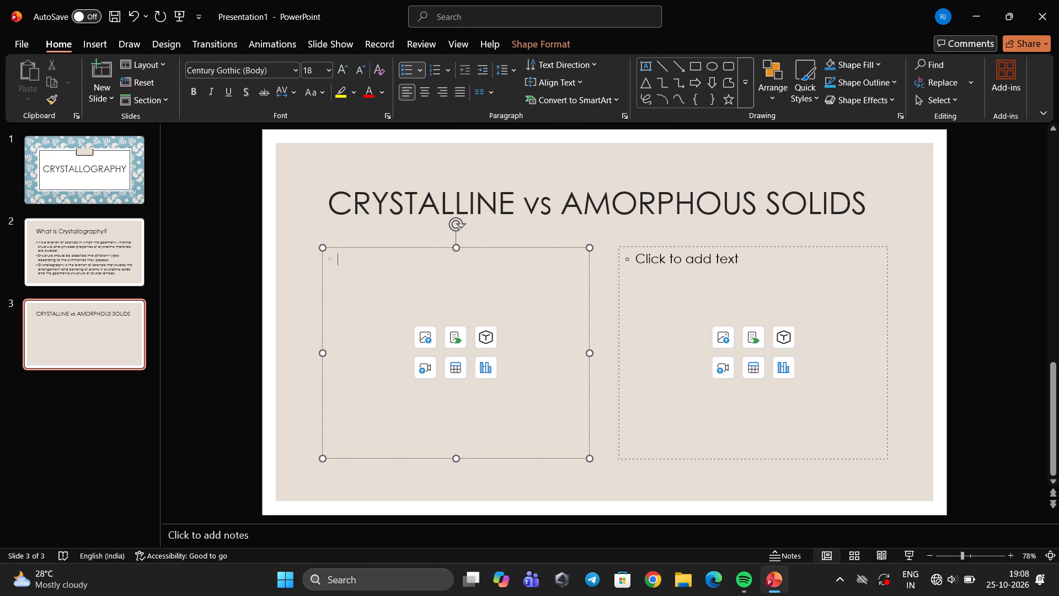
pyautogui.doubleClick(356, 256)
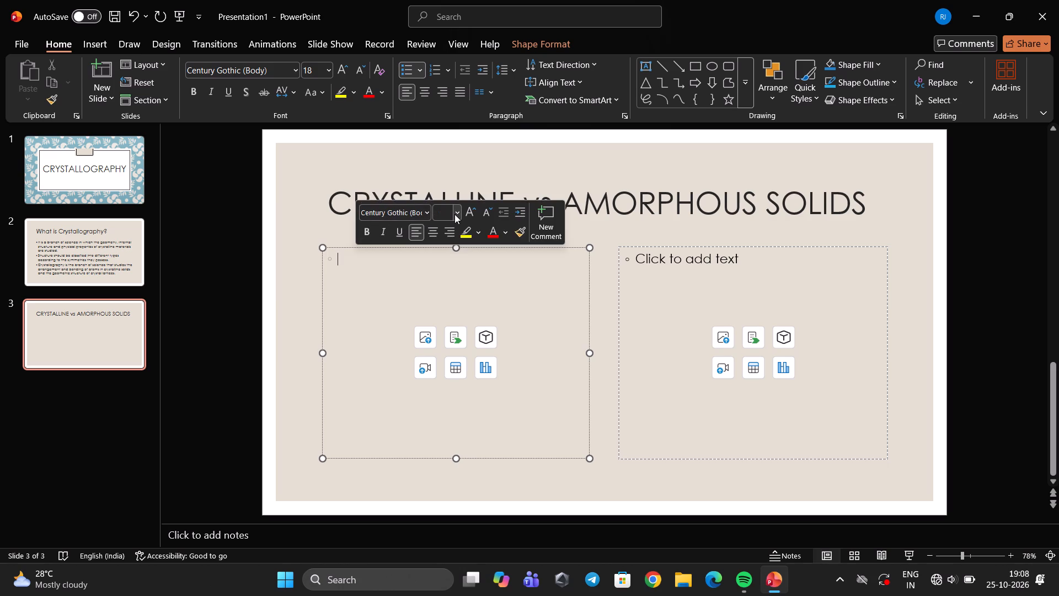
pyautogui.click(454, 214)
pyautogui.click(442, 392)
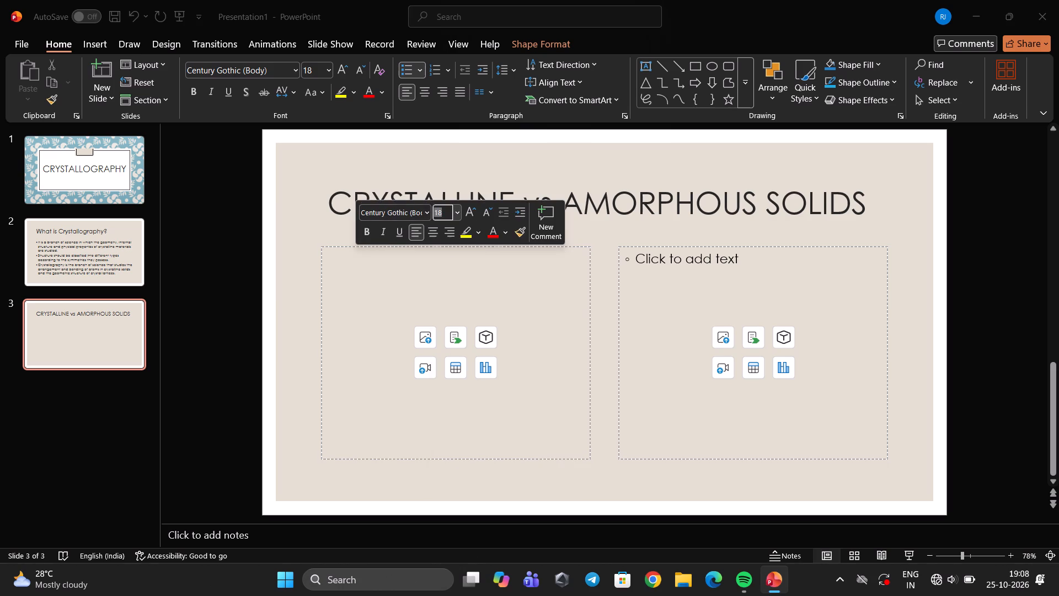
# Enter the left placeholder's first bullet as "Atoms or molecules have regular, periodic arrangements.".
pyautogui.click(346, 266)
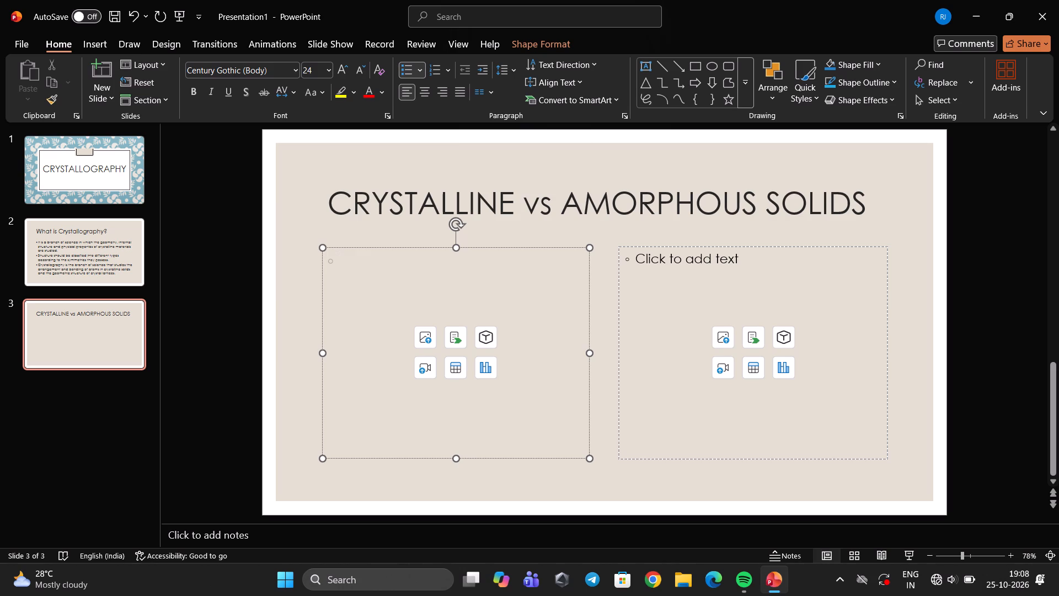
pyautogui.press('a')
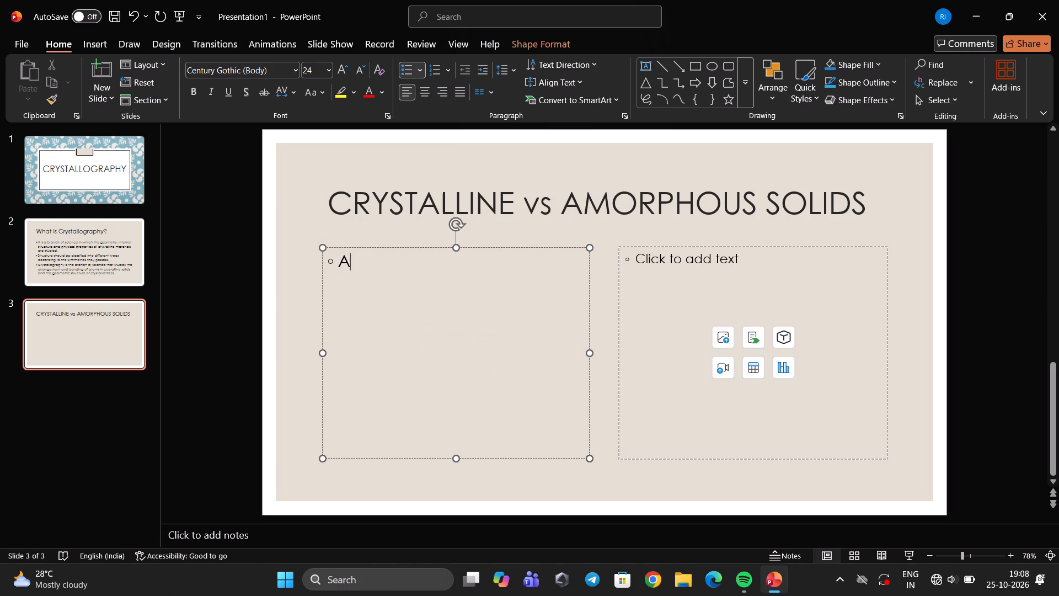
pyautogui.write('toms or molecules')
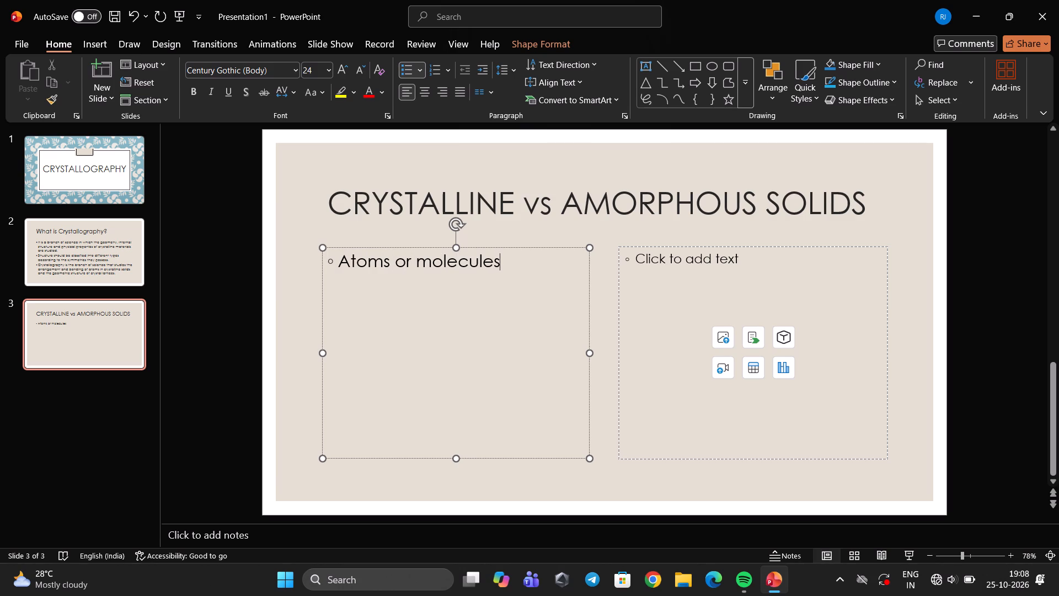
pyautogui.press('space')
pyautogui.write('have regu')
pyautogui.write('la')
pyautogui.press('r')
pyautogui.press(',')
pyautogui.press('space')
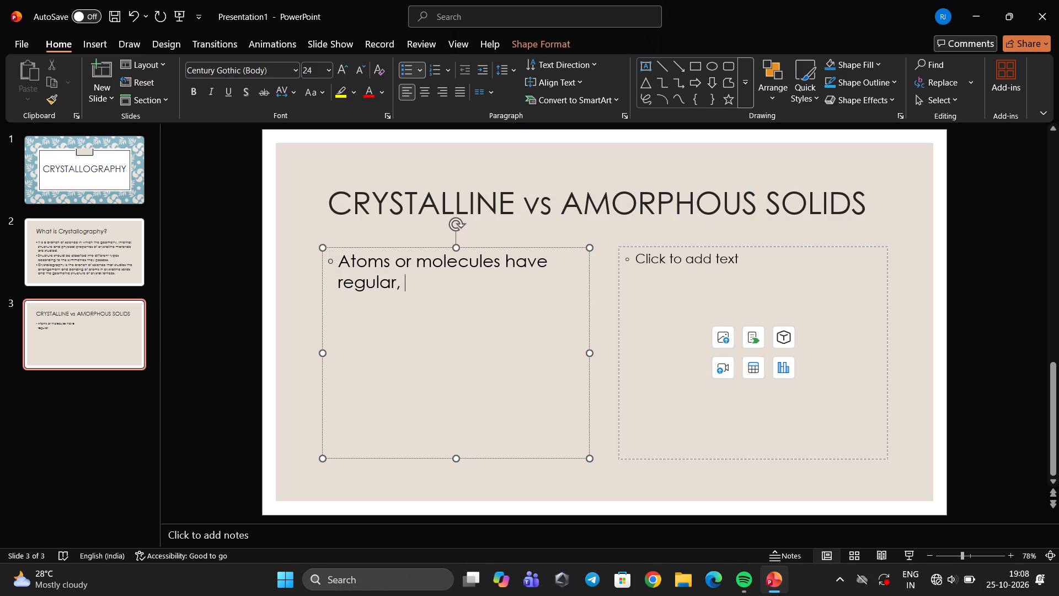
pyautogui.write('periodic arrangemets')
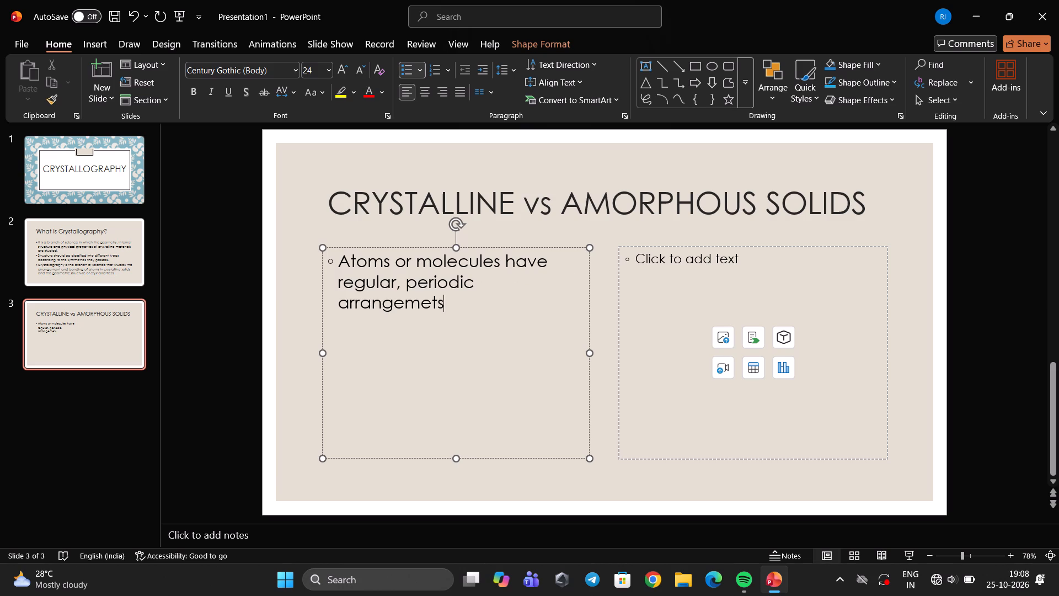
pyautogui.press('BackSpace')
pyautogui.press('BackSpace')
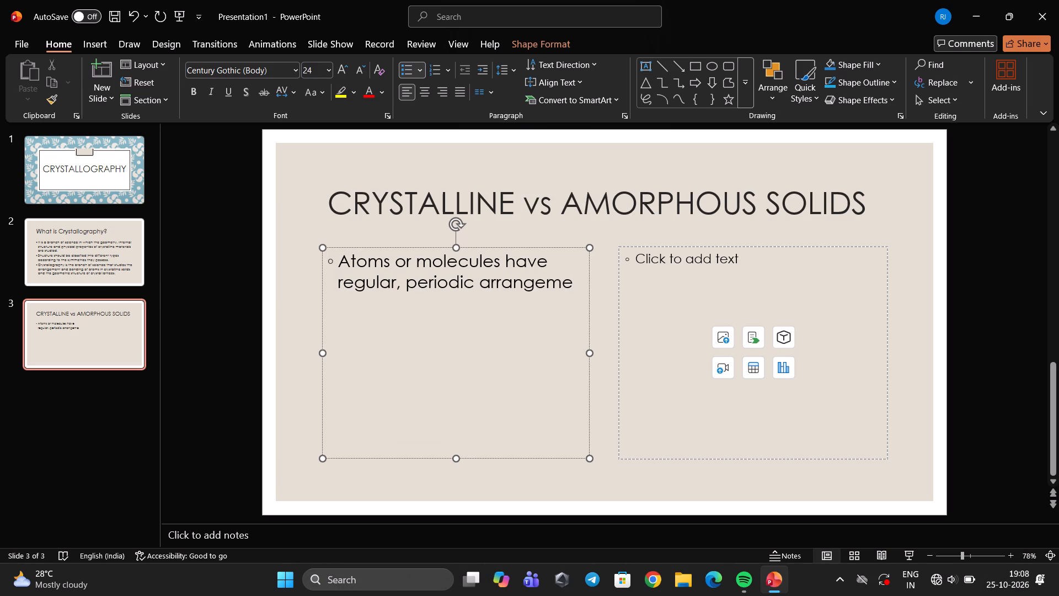
pyautogui.write('nts')
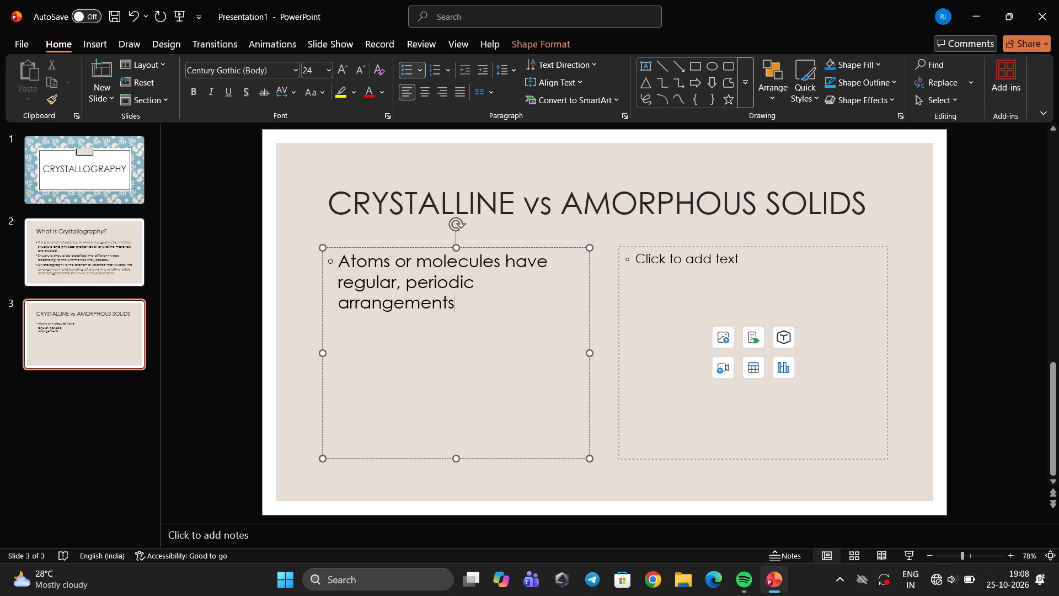
pyautogui.press('.')
# Start a second bullet in the left placeholder reading "They exhibit different magnitudes".
pyautogui.press('Return')
pyautogui.write('they exhibit')
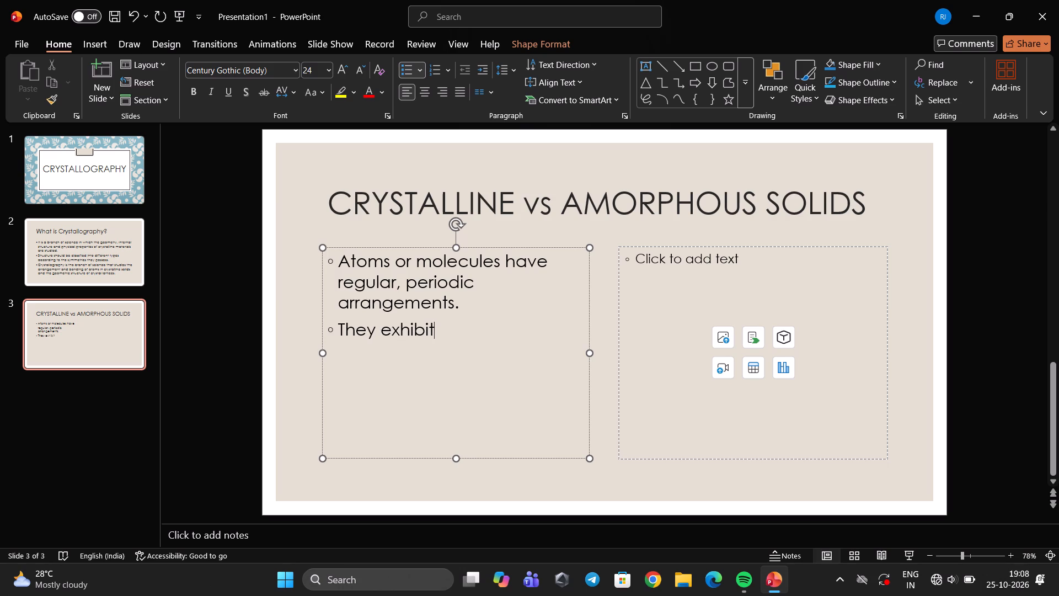
pyautogui.press('space')
pyautogui.write('different magnitues')
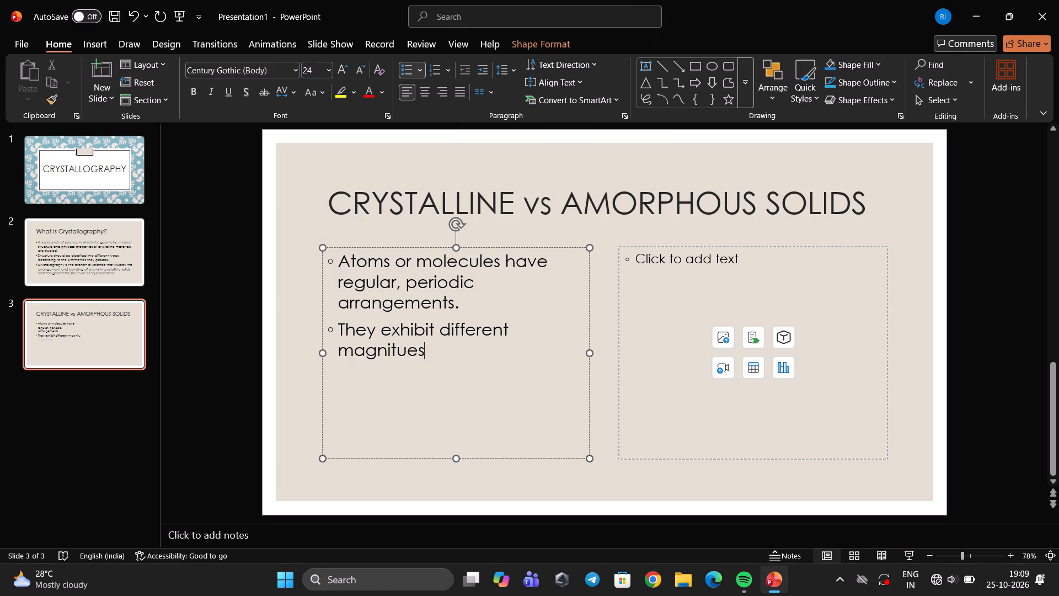
pyautogui.press('BackSpace')
pyautogui.write('des')
pyautogui.click(419, 353)
pyautogui.press('BackSpace')
# Continue the second bullet after "magnitudes" with "of physical properties".
pyautogui.click(446, 354)
pyautogui.press('space')
pyautogui.write('of physial')
pyautogui.press('BackSpace')
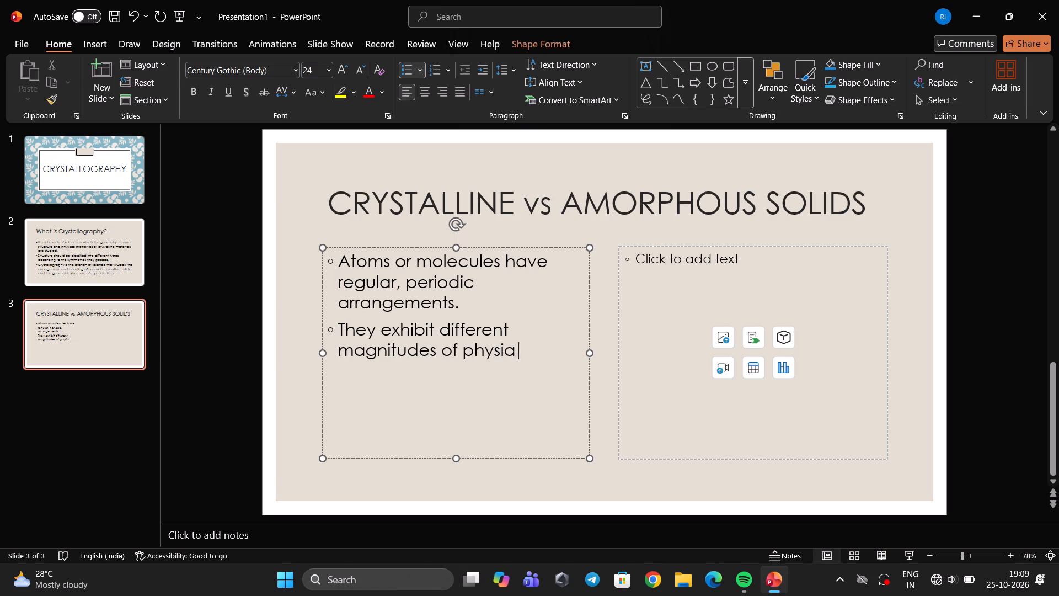
pyautogui.press('BackSpace')
pyautogui.write('cal')
pyautogui.press('space')
pyautogui.write('prope')
pyautogui.write('rties')
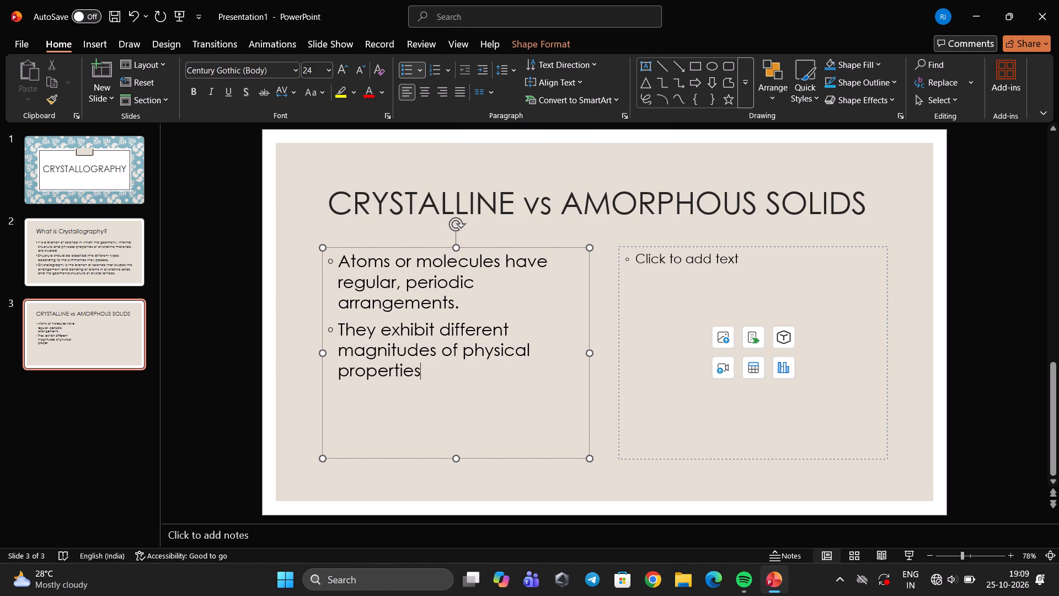
# Complete the second bullet with "in different directions" followed by an apostrophe.
pyautogui.press('space')
pyautogui.write('in different diretions')
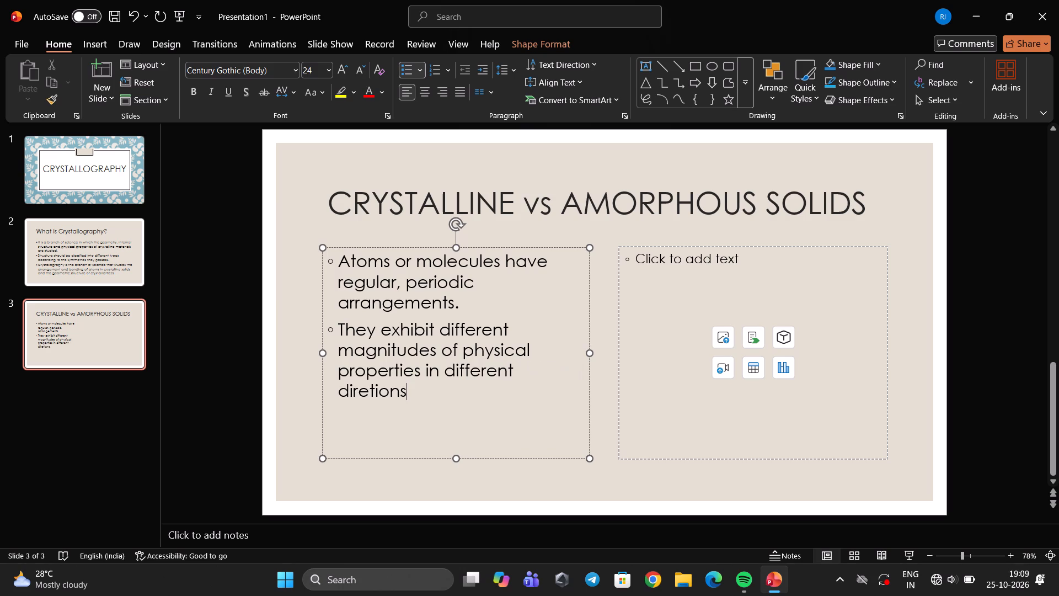
pyautogui.press('BackSpace')
pyautogui.press('BackSpace')
pyautogui.press('BackSpace')
pyautogui.press('BackSpace')
pyautogui.press('BackSpace')
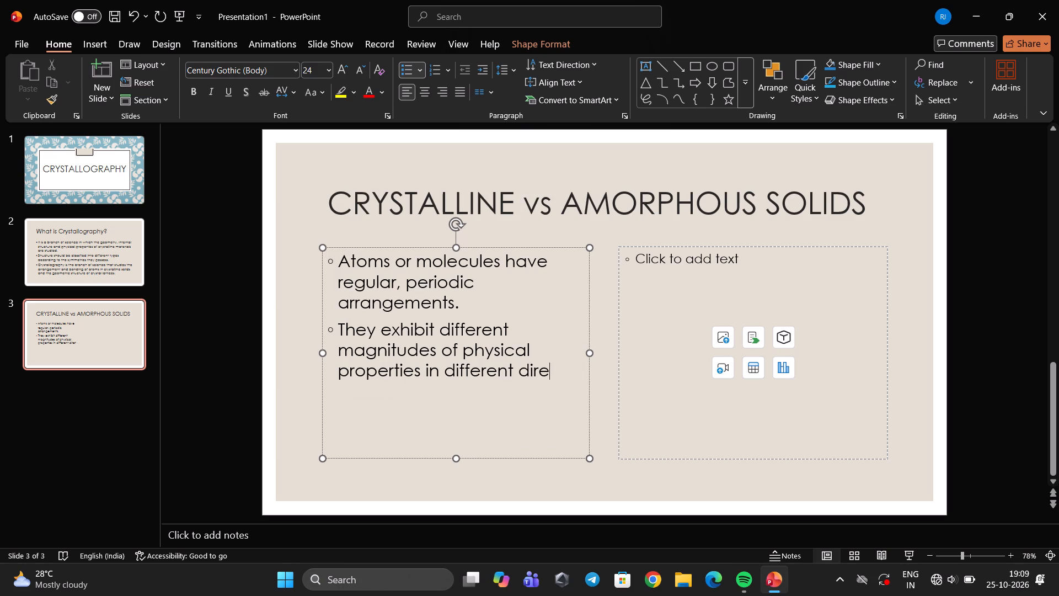
pyautogui.write('ctions')
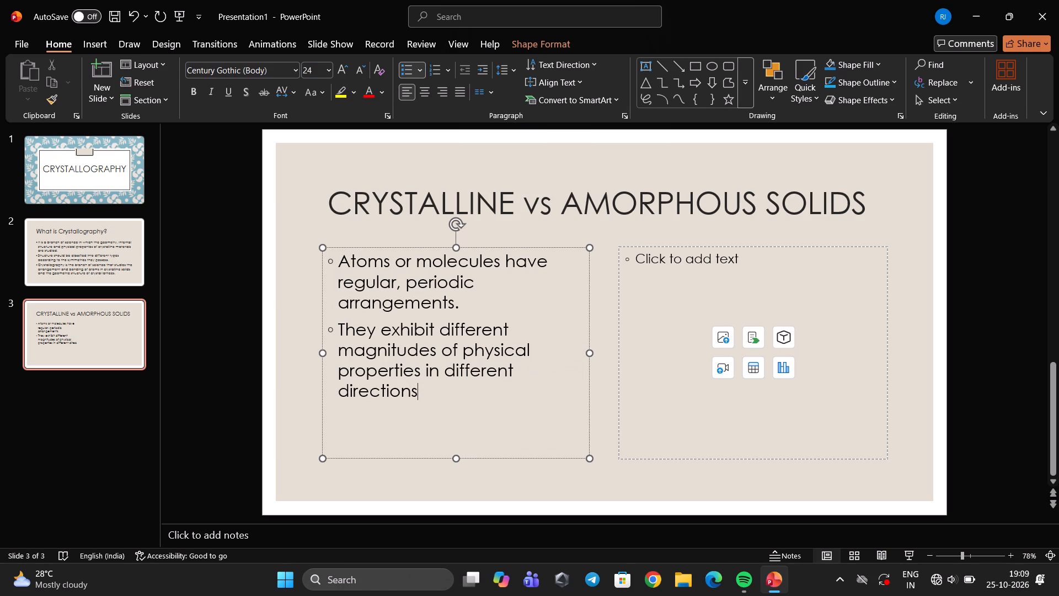
pyautogui.press("'")
# Add a third bullet to the left placeholder reading "They have sharp melting points".
pyautogui.press('Return')
pyautogui.write('they have sharp m')
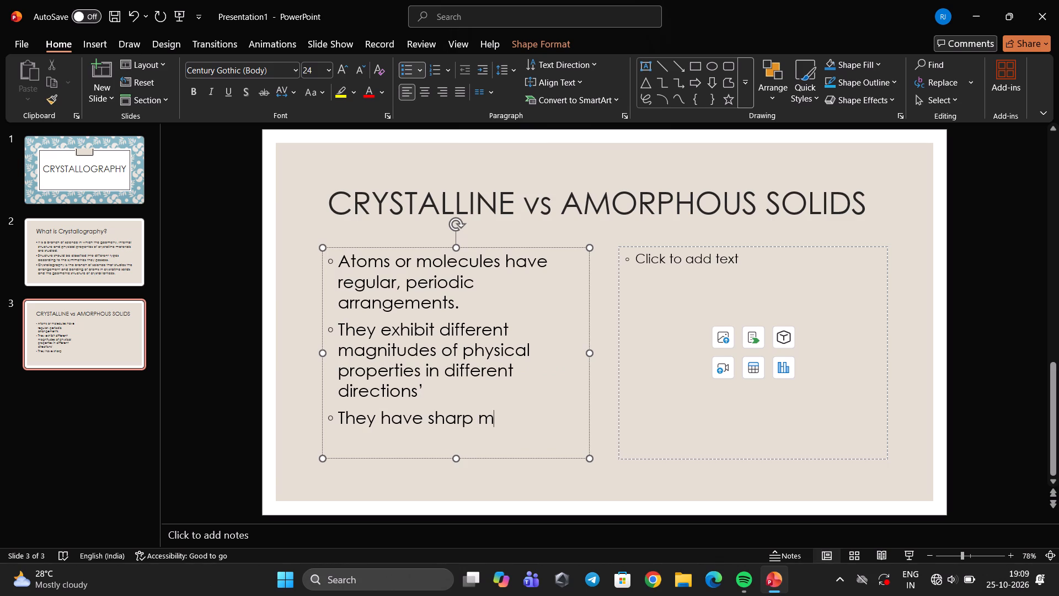
pyautogui.write('eltiong points')
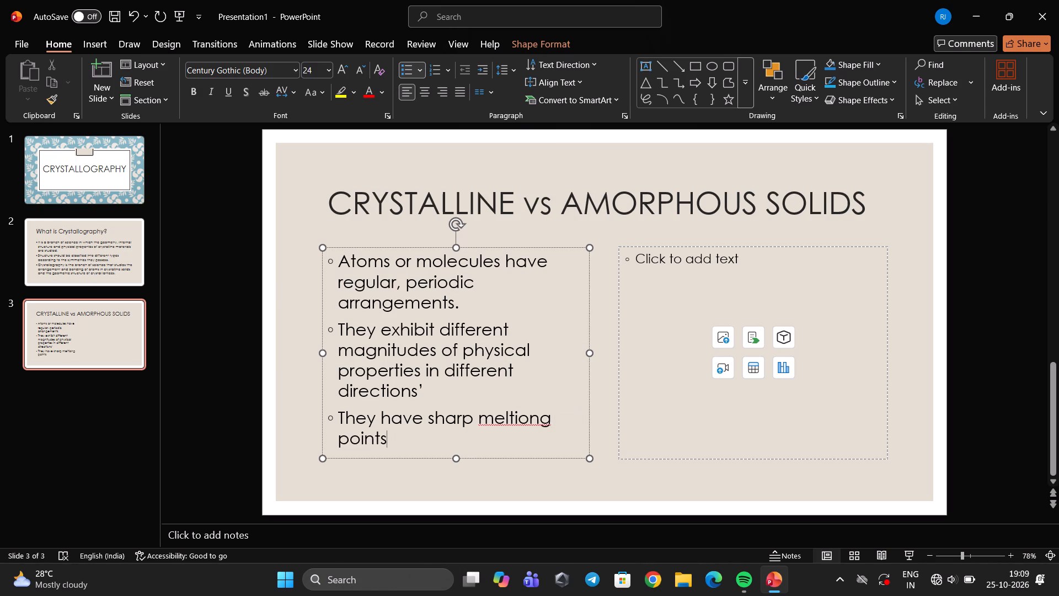
pyautogui.click(528, 416)
pyautogui.press('BackSpace')
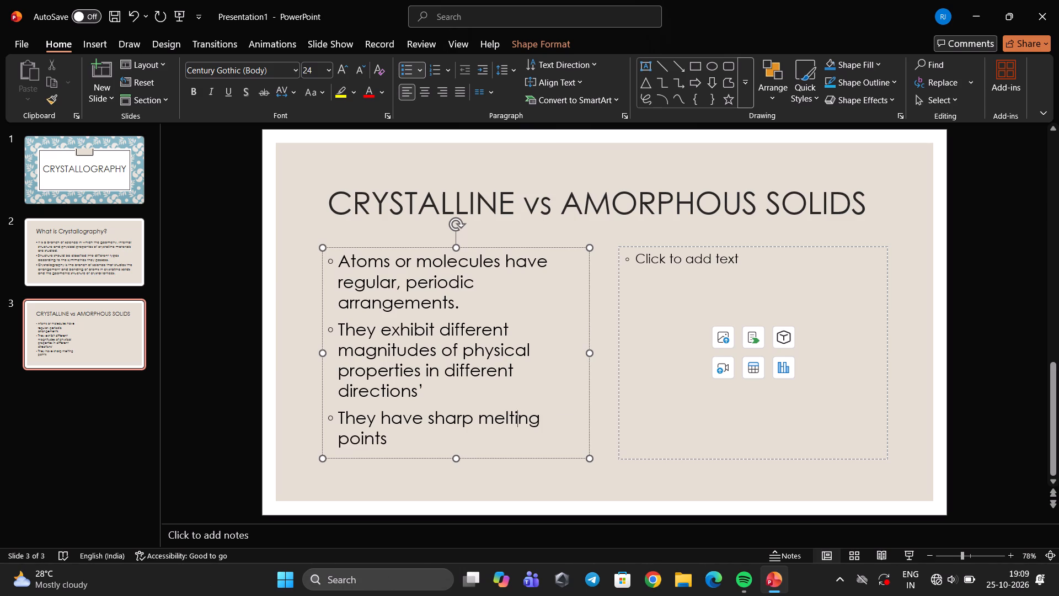
# End the left placeholder's third bullet with a period after "points".
pyautogui.click(394, 441)
pyautogui.press('.')
# Set the font size of the empty right placeholder to 24.
pyautogui.click(644, 264)
pyautogui.doubleClick(644, 264)
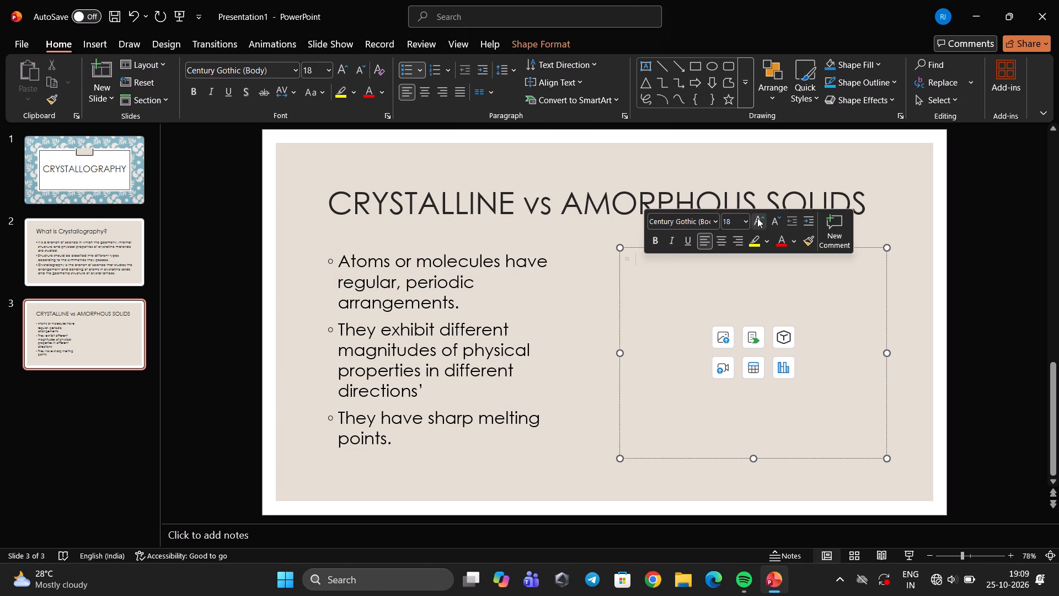
pyautogui.click(745, 218)
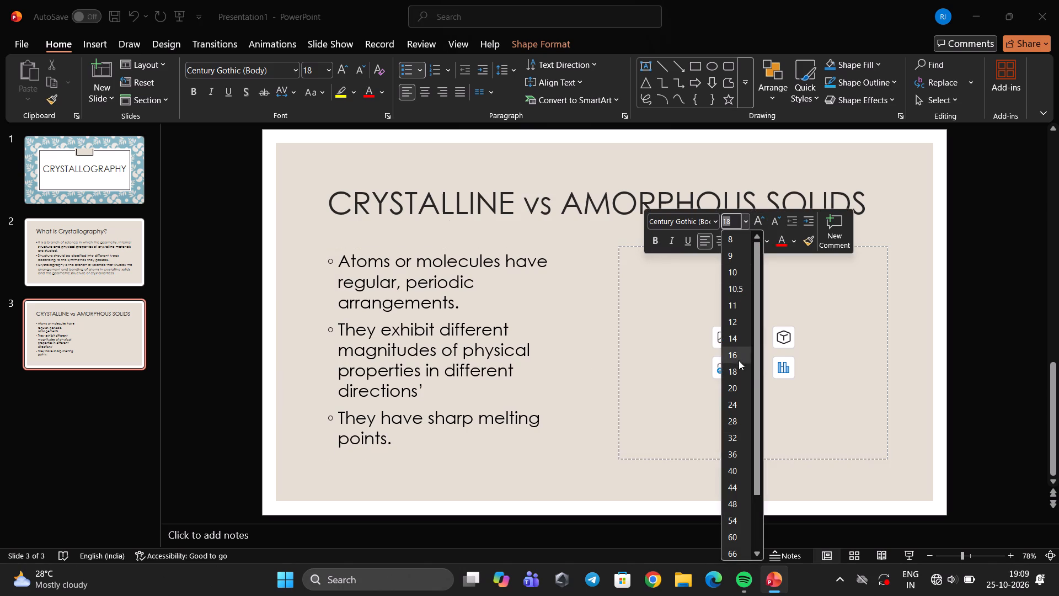
pyautogui.click(737, 408)
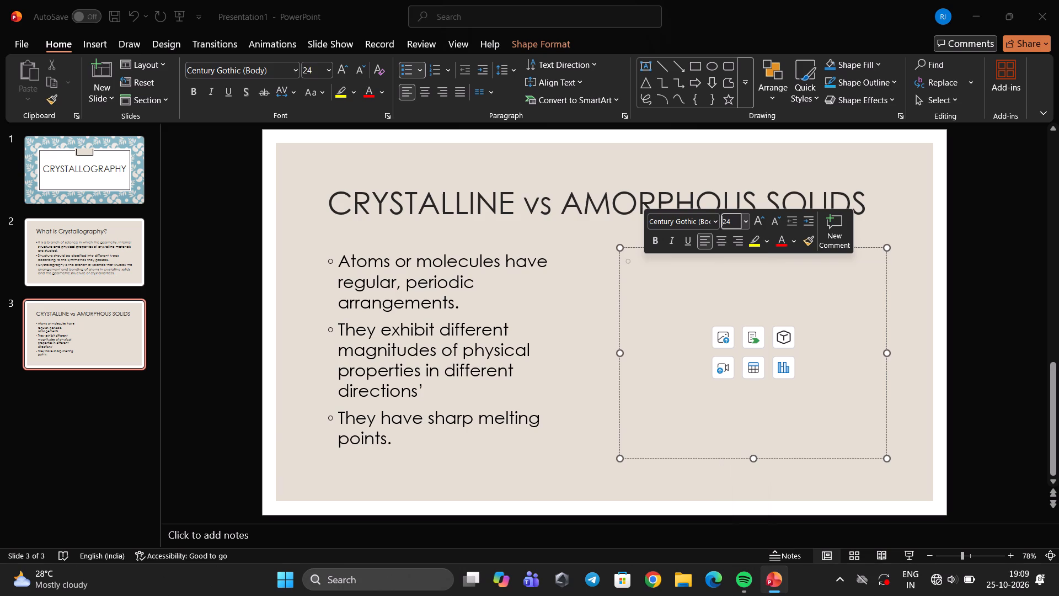
pyautogui.click(651, 269)
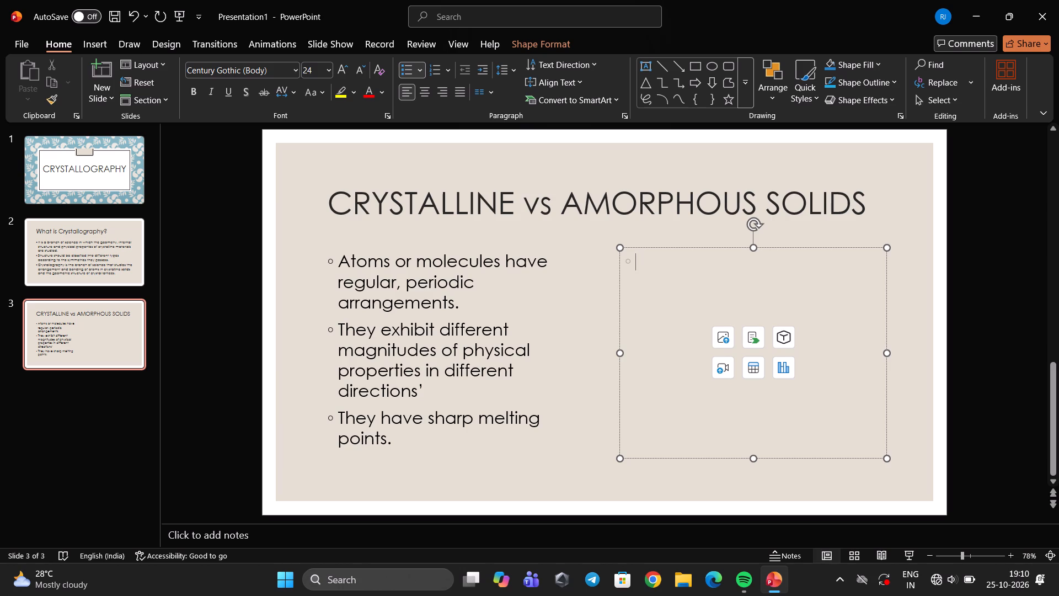
# Enter the right placeholder's first bullet as "Atoms or molecules are not arranged in a regular, periodic manner, they have random arrangements.".
pyautogui.write('atom')
pyautogui.press('BackSpace')
pyautogui.press('BackSpace')
pyautogui.press('BackSpace')
pyautogui.press('BackSpace')
pyautogui.press('a')
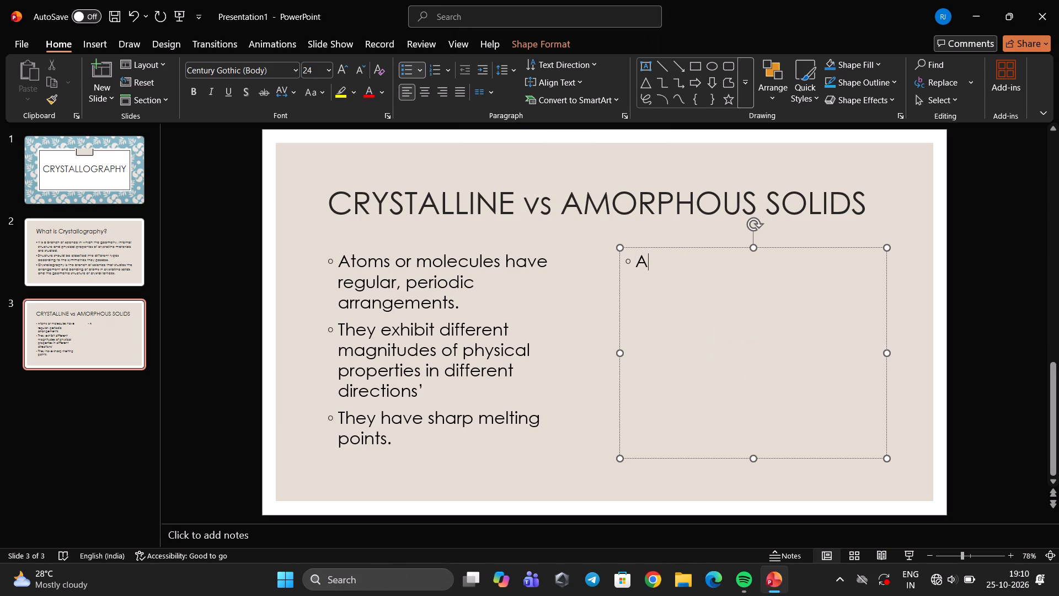
pyautogui.write('toms or molecules')
pyautogui.press('space')
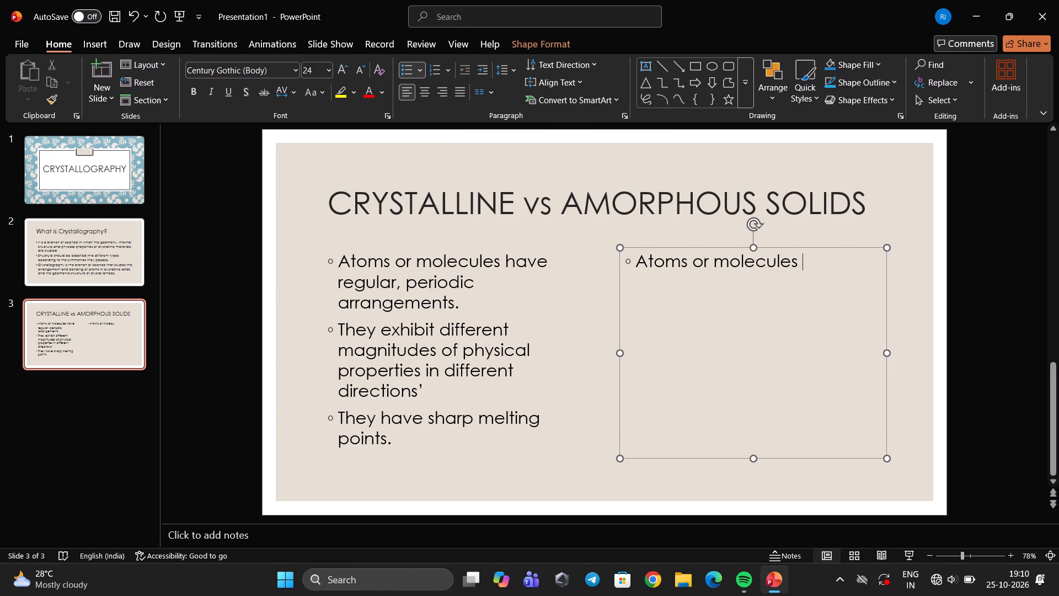
pyautogui.write('are not arranged')
pyautogui.press('space')
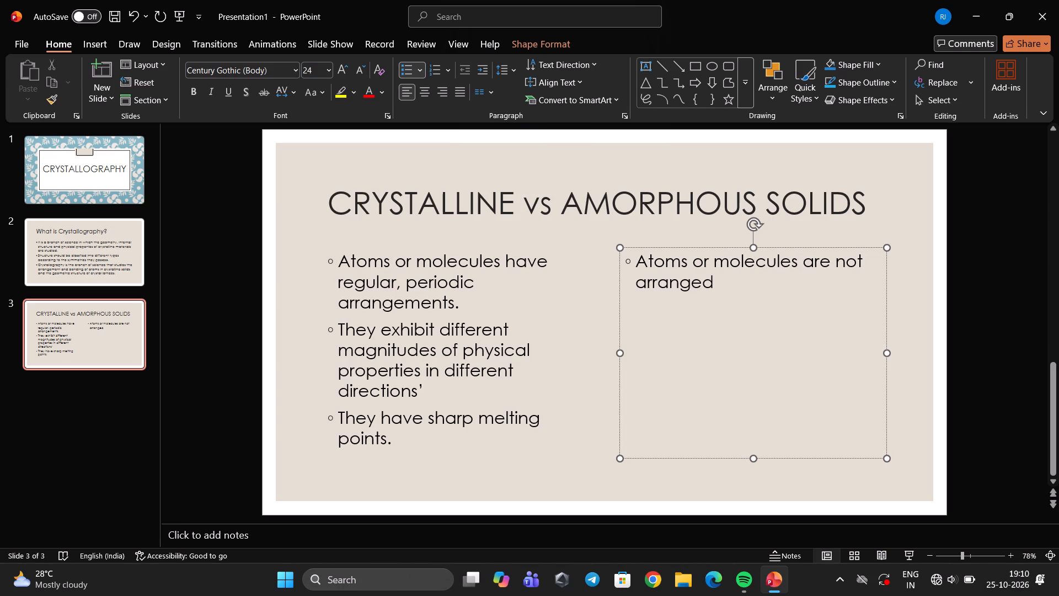
pyautogui.write('in a regular')
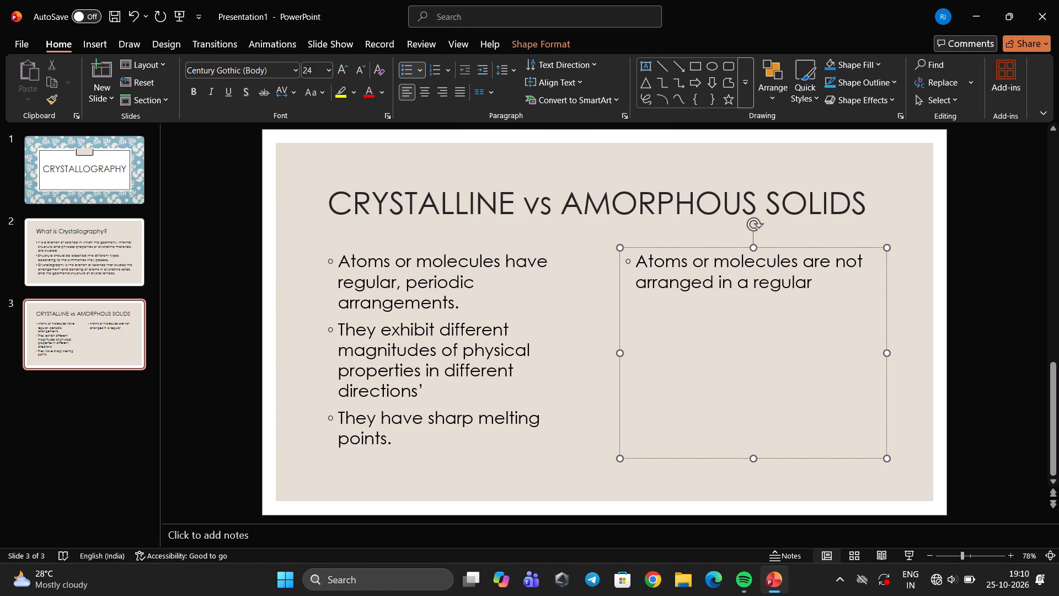
pyautogui.press(',')
pyautogui.press('space')
pyautogui.write('periodic manner')
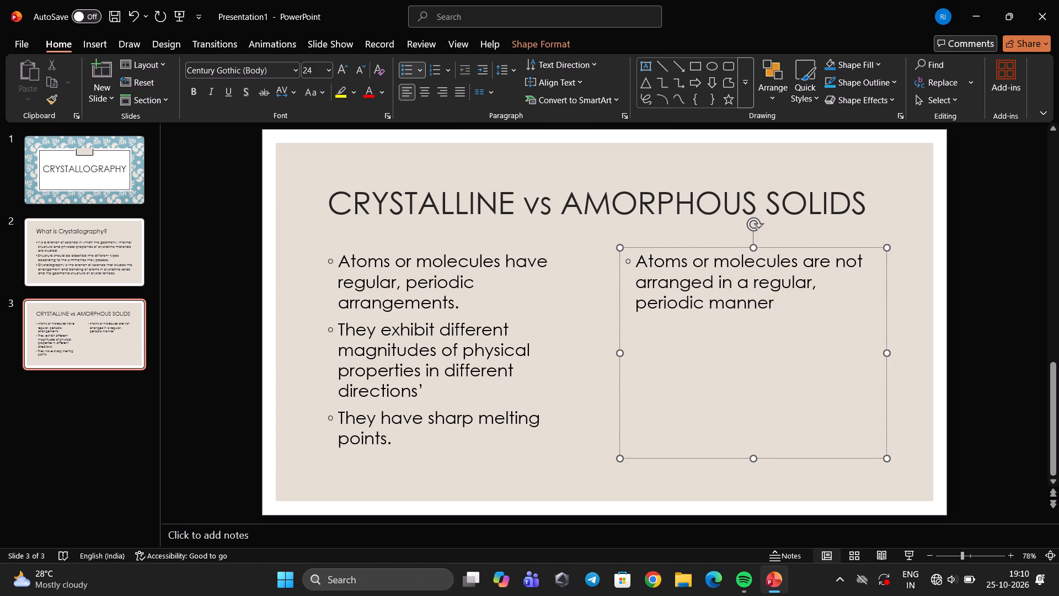
pyautogui.write(', they have random arrangements')
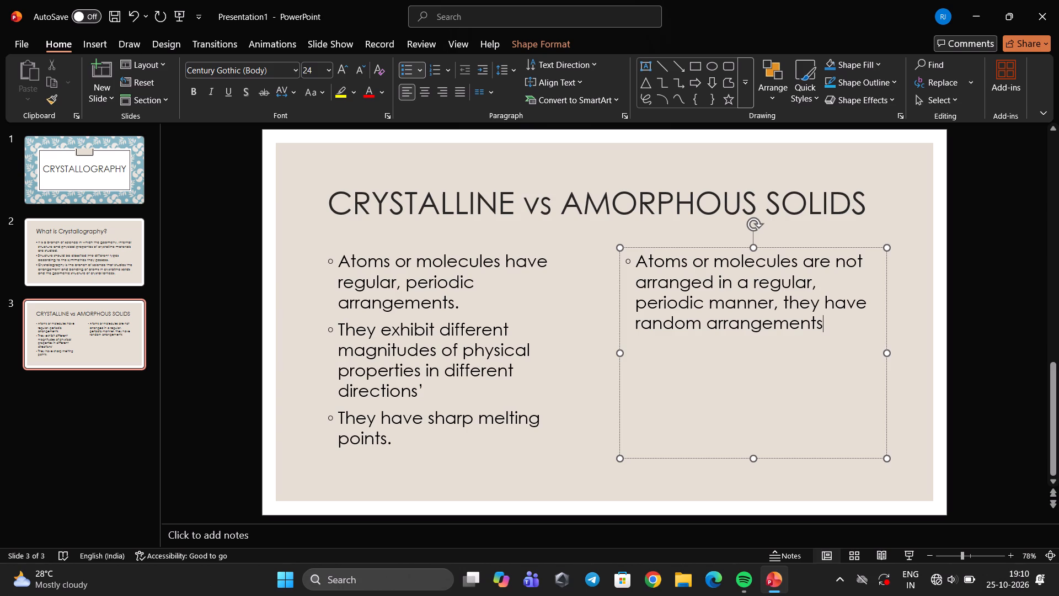
pyautogui.press('.')
# Add a second bullet to the right placeholder reading "They exhibit same magnitudes of physical properties in different directions.".
pyautogui.press('Return')
pyautogui.write('they exhibit same magnitues')
pyautogui.press('BackSpace')
pyautogui.press('BackSpace')
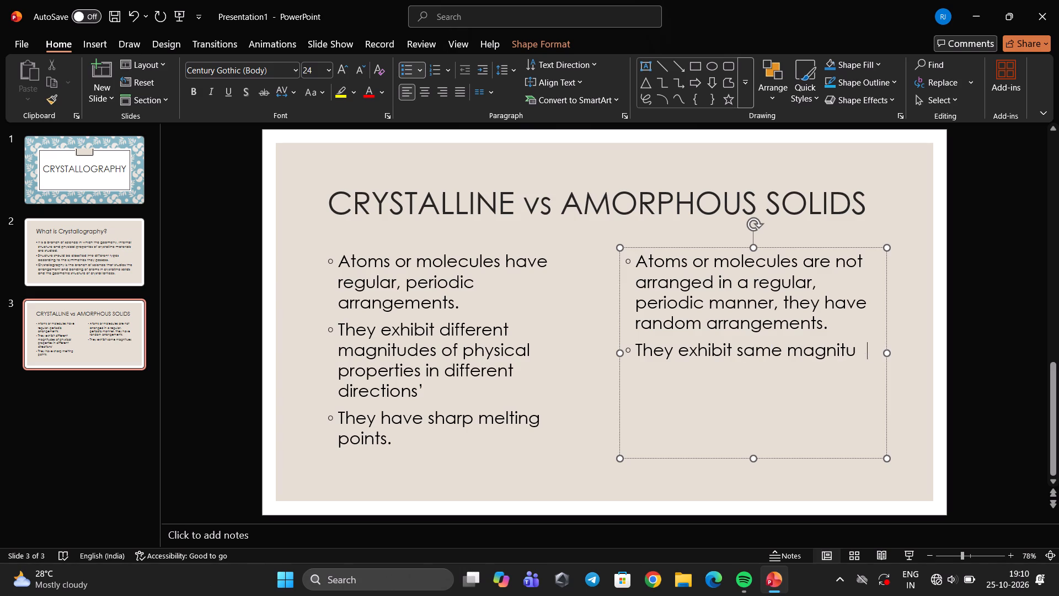
pyautogui.write('des')
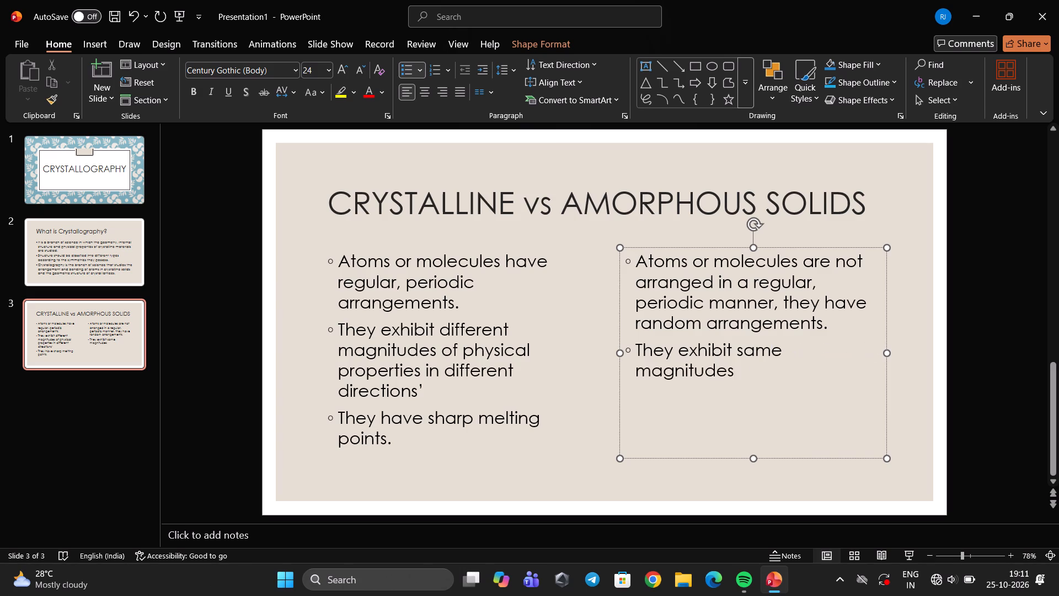
pyautogui.press('space')
pyautogui.write('of physical properi')
pyautogui.press('t')
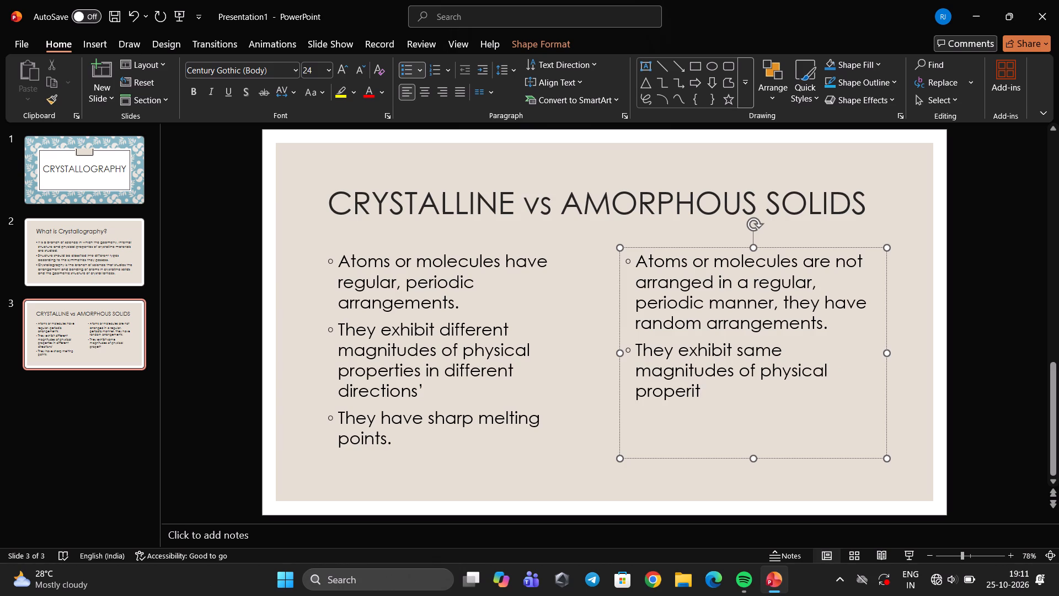
pyautogui.press('BackSpace')
pyautogui.press('BackSpace')
pyautogui.press('BackSpace')
pyautogui.write('rties')
pyautogui.press('space')
pyautogui.write('in different directions')
pyautogui.press('.')
# Add a third bullet to the right placeholder reading "They are isotropic in nature.".
pyautogui.press('Return')
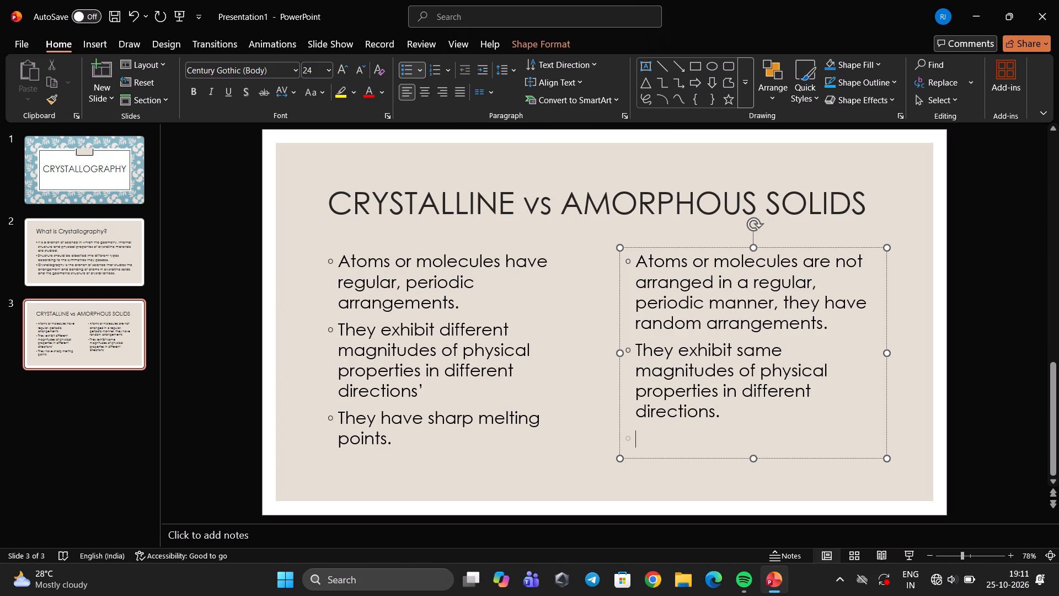
pyautogui.write('they')
pyautogui.press('space')
pyautogui.write('are o')
pyautogui.press('BackSpace')
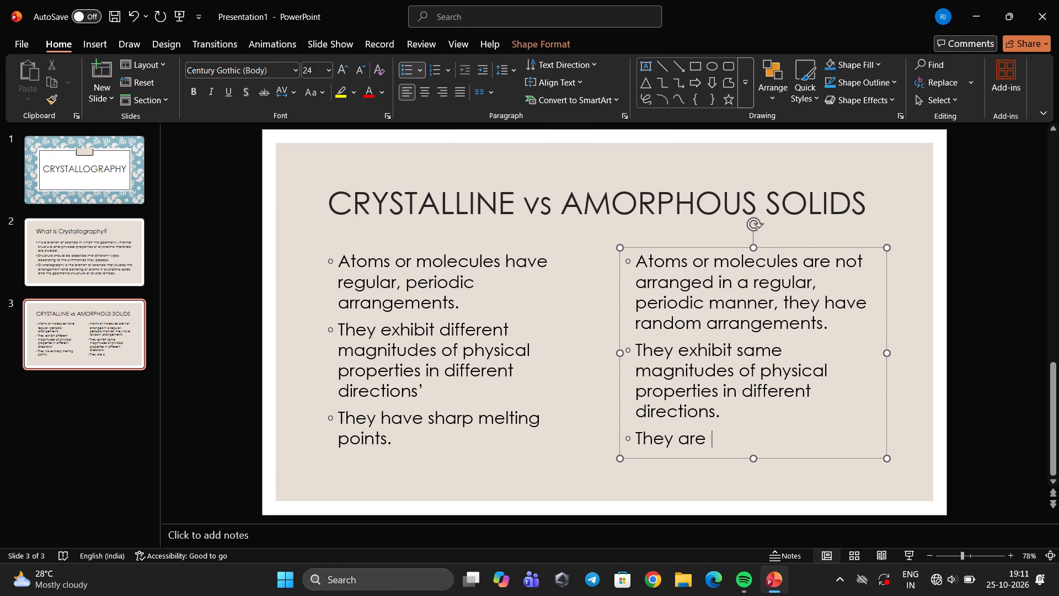
pyautogui.write('iso')
pyautogui.write('tropic')
pyautogui.press('space')
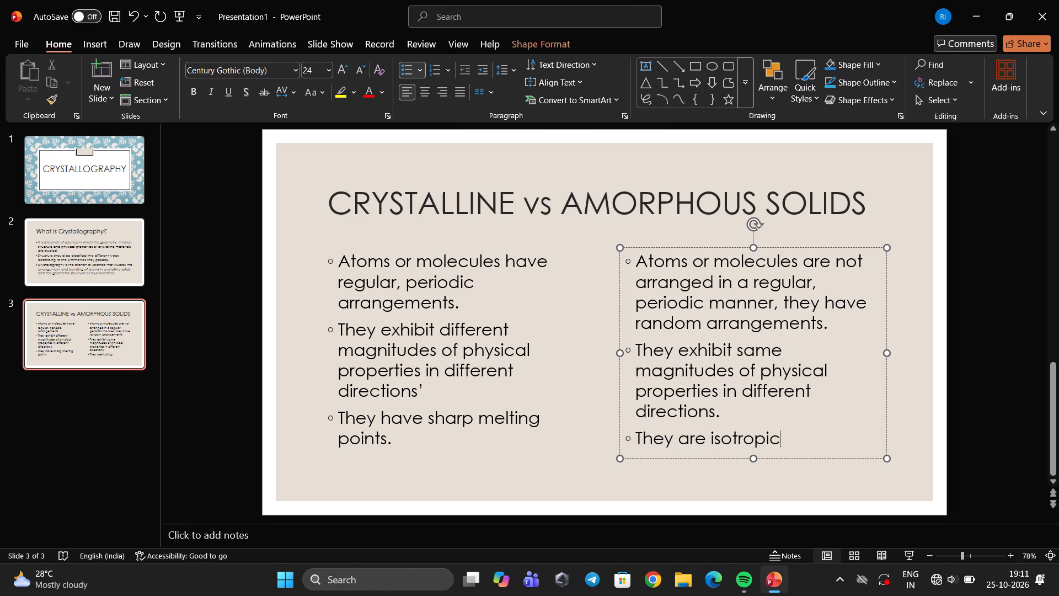
pyautogui.write('in nature')
pyautogui.press('.')
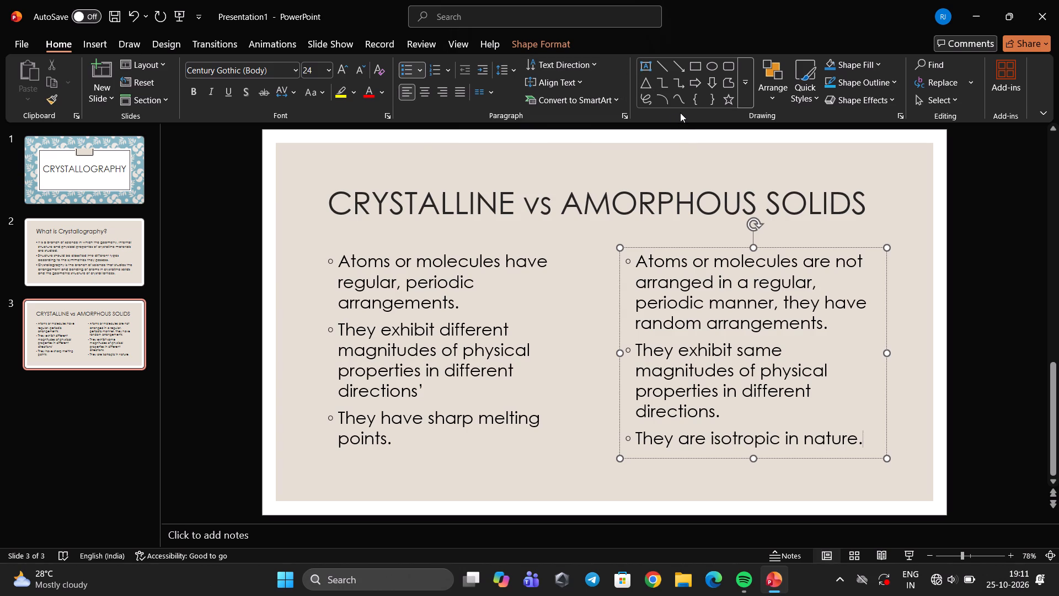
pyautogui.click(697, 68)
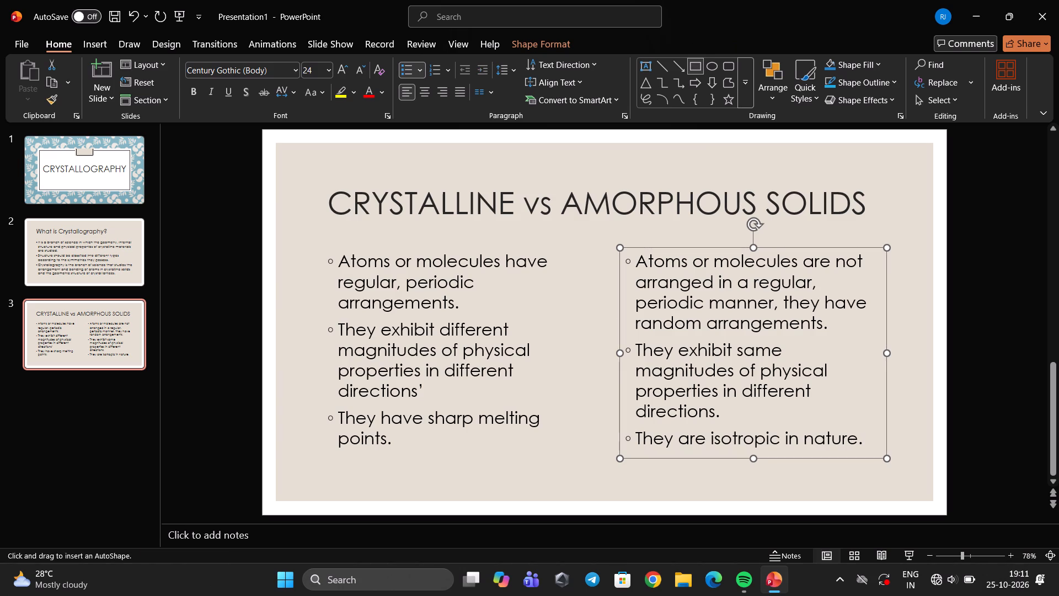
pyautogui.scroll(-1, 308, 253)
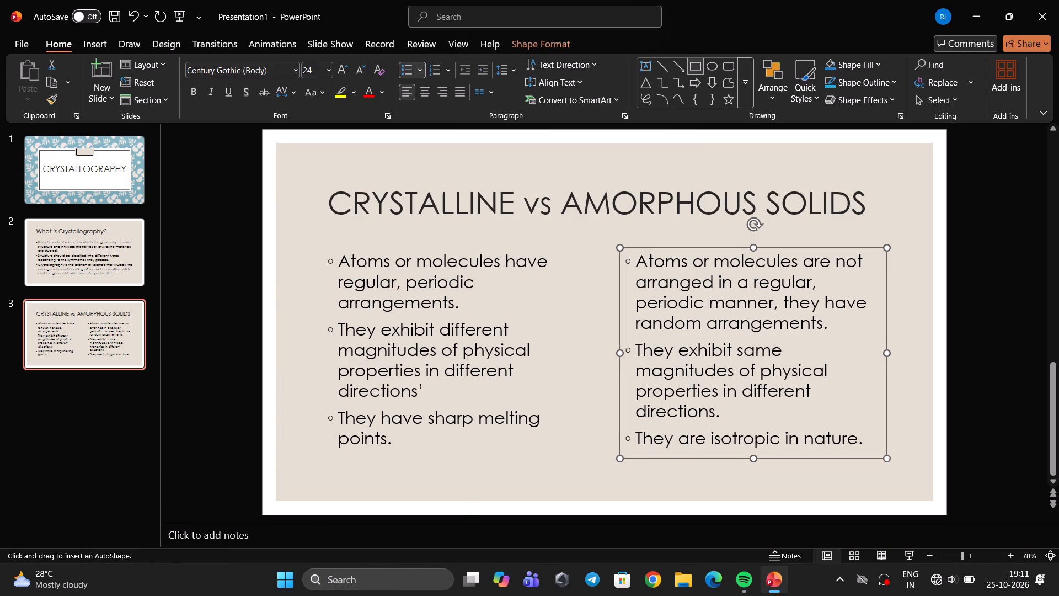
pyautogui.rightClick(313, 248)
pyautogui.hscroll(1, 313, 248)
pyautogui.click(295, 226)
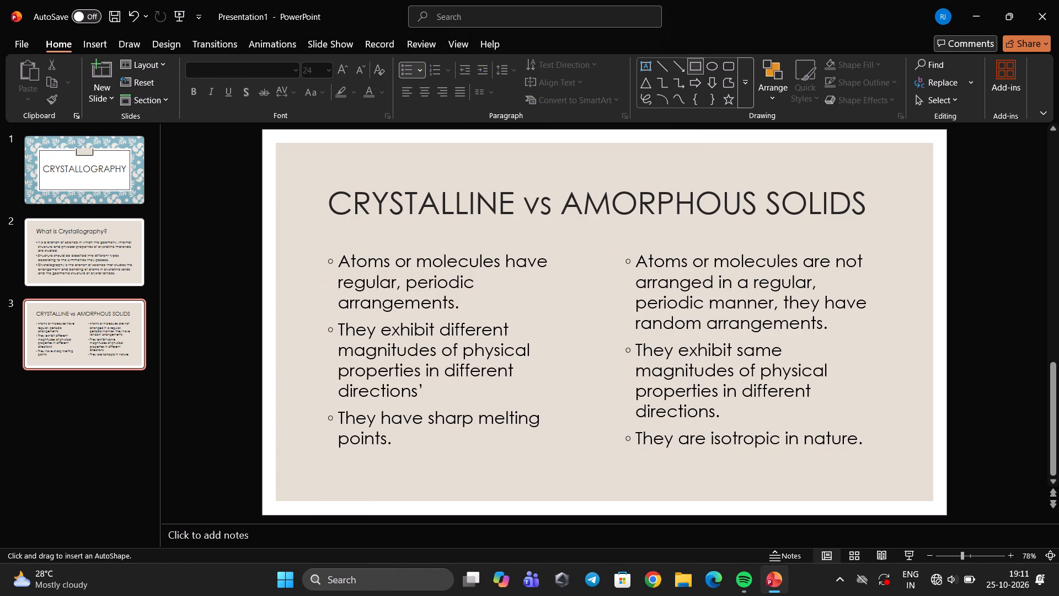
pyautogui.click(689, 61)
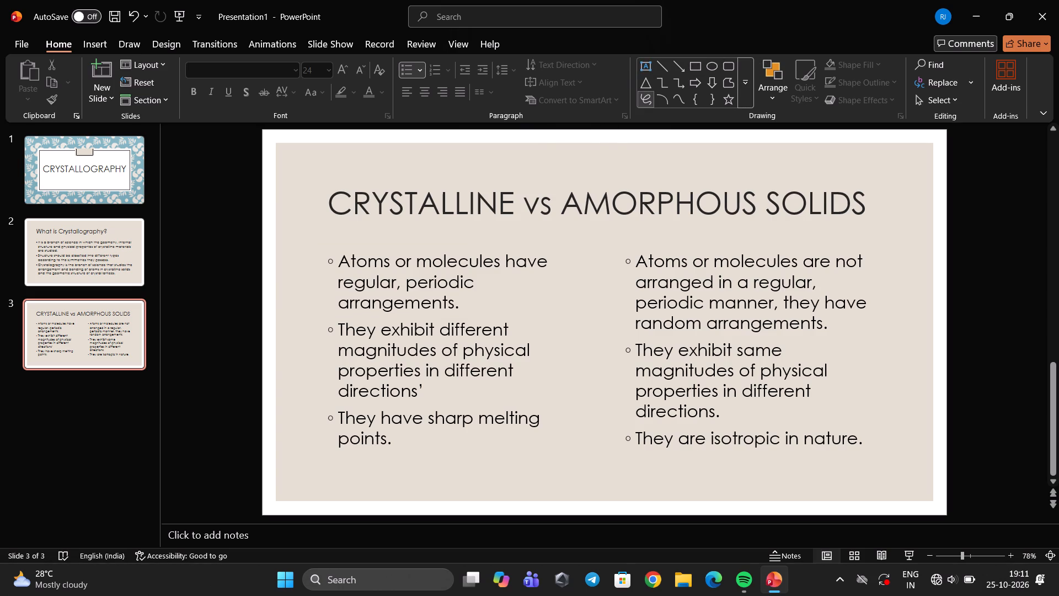
# Enlarge the left text placeholder slightly in width and height, keeping it clear of the right column.
pyautogui.click(323, 253)
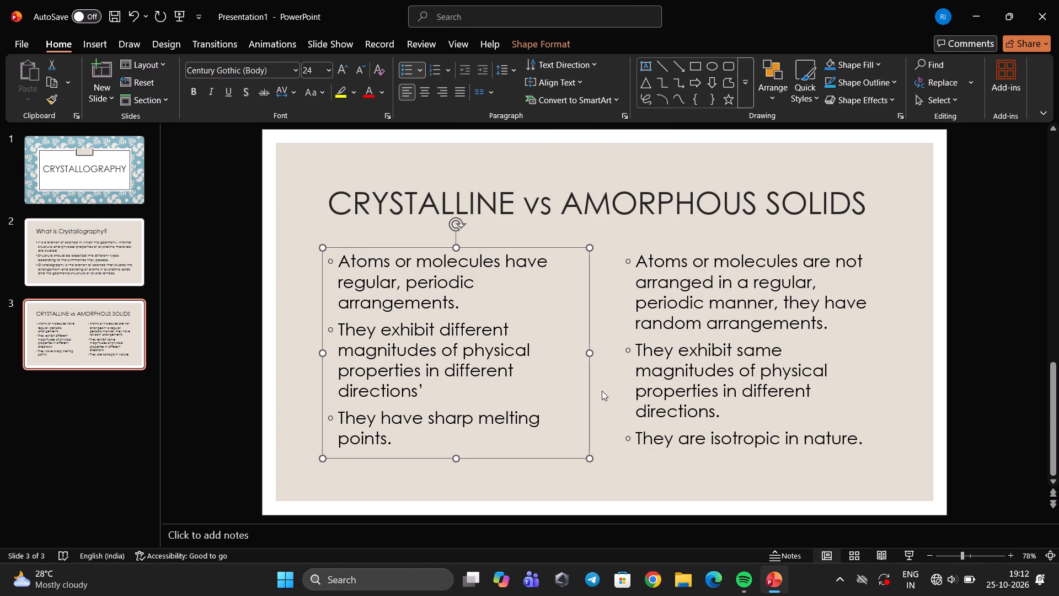
pyautogui.moveTo(588, 462); pyautogui.dragTo(589, 462)
pyautogui.moveTo(589, 462); pyautogui.dragTo(841, 476)
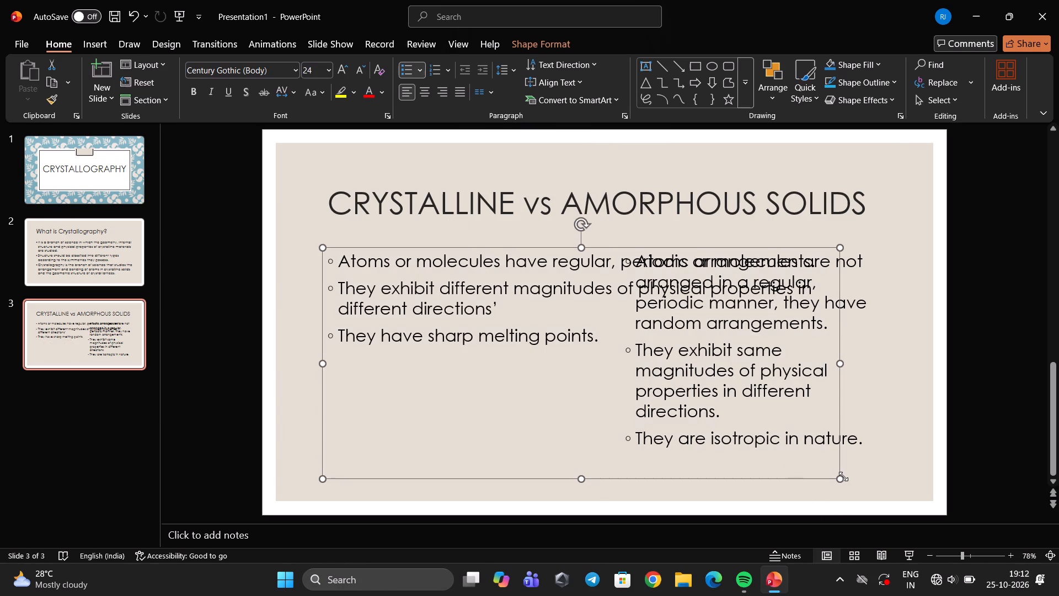
pyautogui.moveTo(839, 480); pyautogui.dragTo(782, 491)
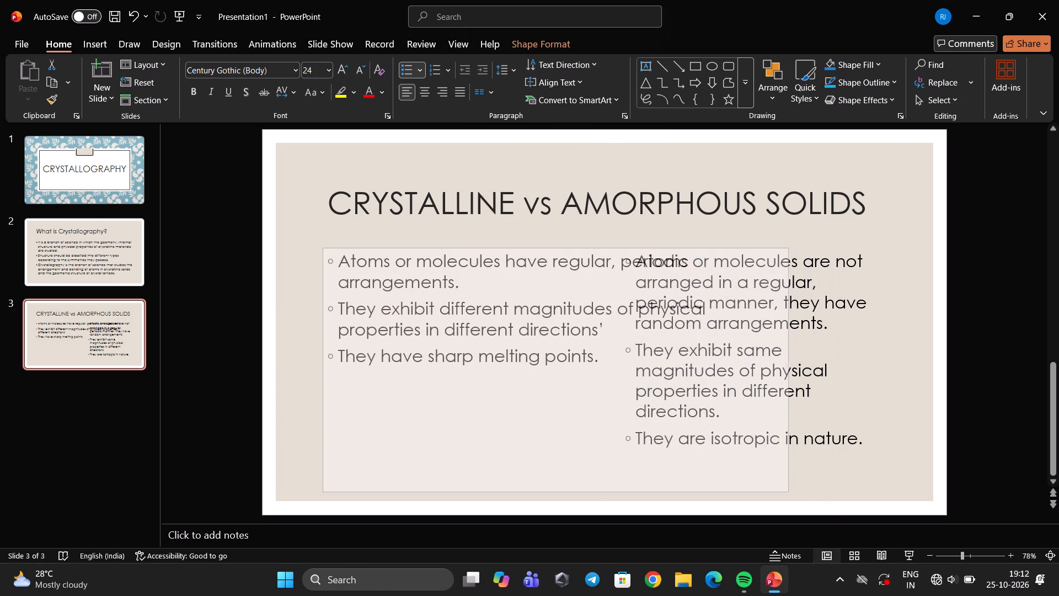
pyautogui.moveTo(782, 491); pyautogui.dragTo(615, 483)
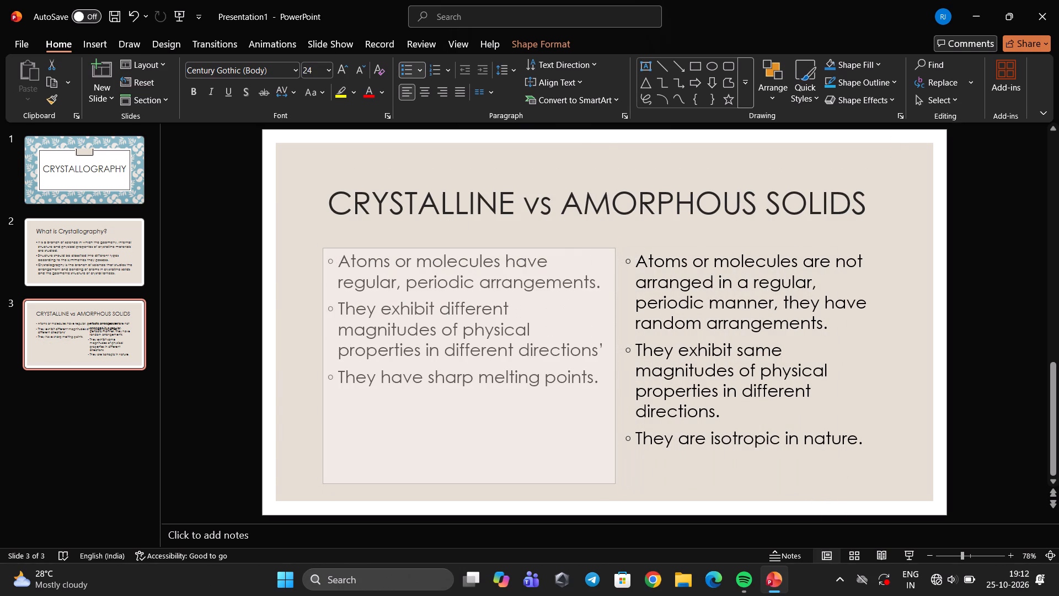
pyautogui.moveTo(615, 483); pyautogui.dragTo(605, 481)
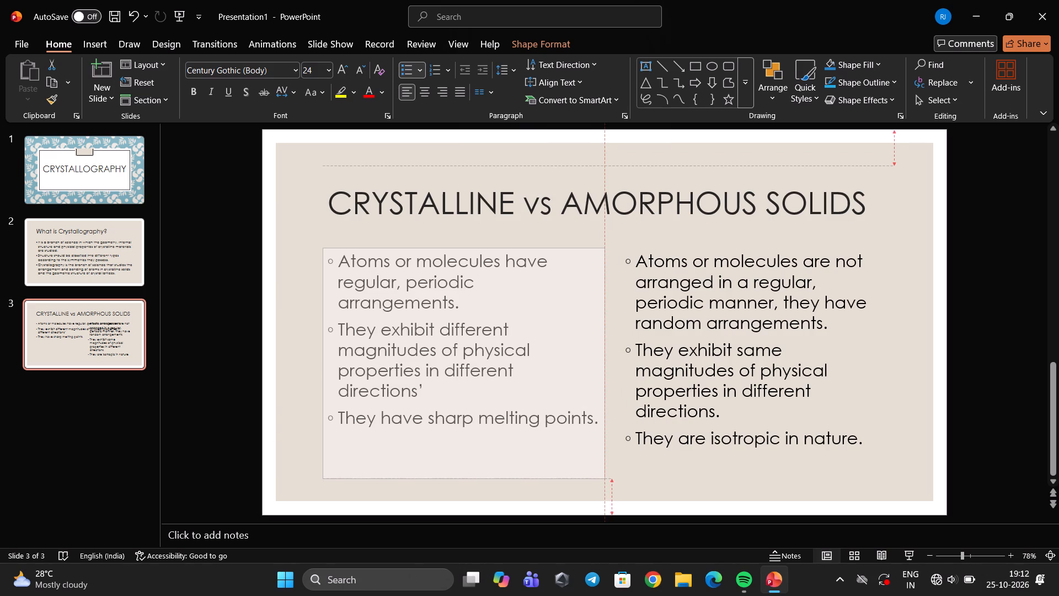
pyautogui.moveTo(605, 481); pyautogui.dragTo(593, 479)
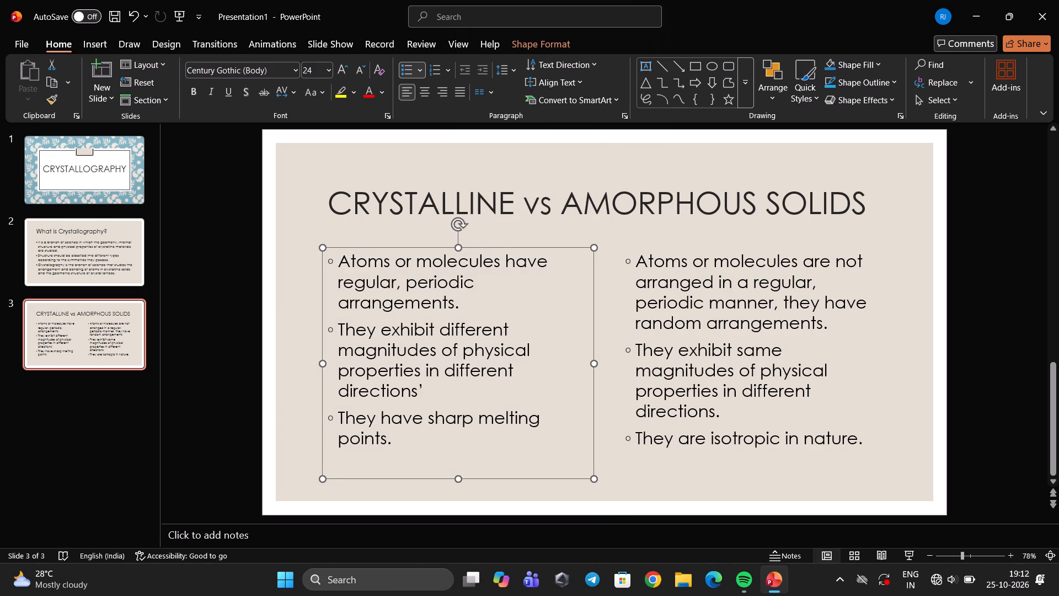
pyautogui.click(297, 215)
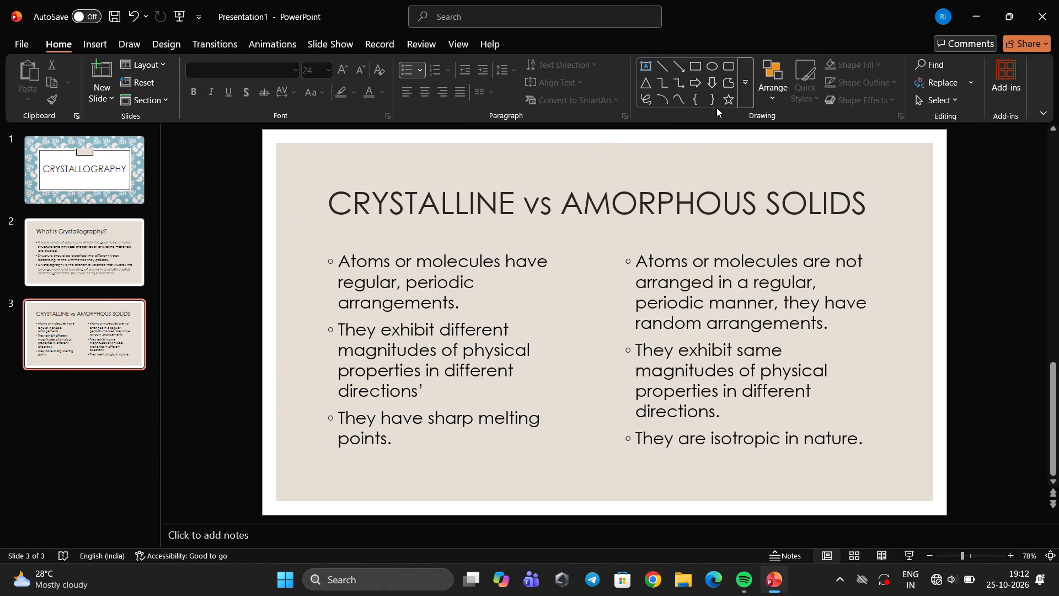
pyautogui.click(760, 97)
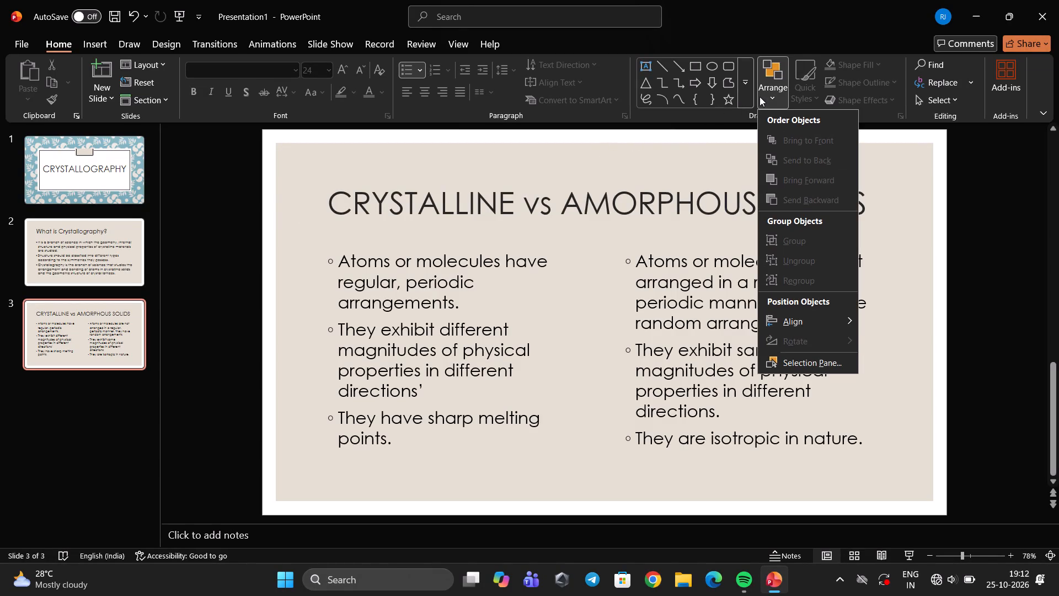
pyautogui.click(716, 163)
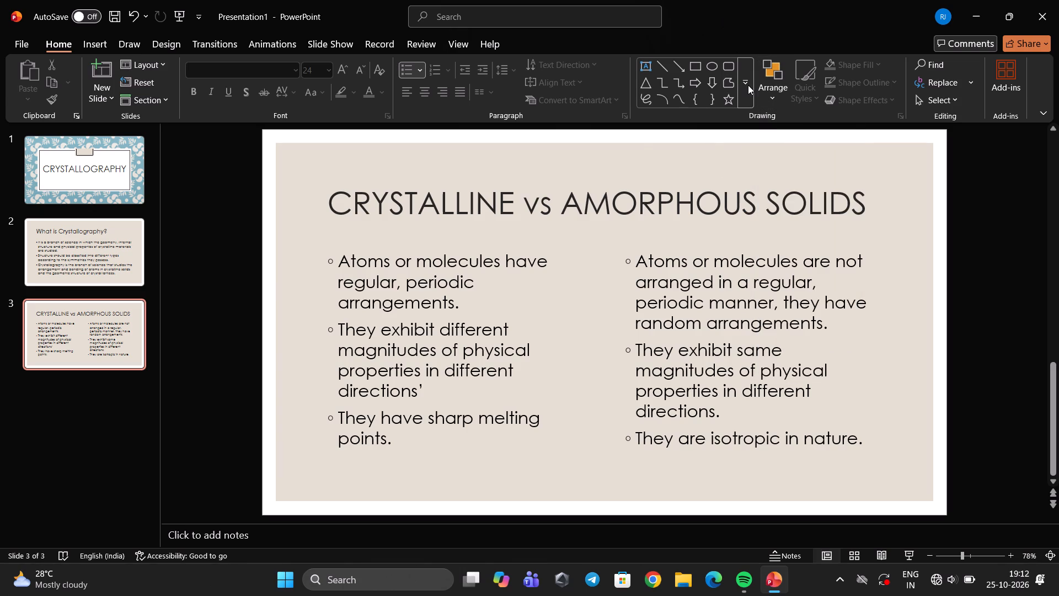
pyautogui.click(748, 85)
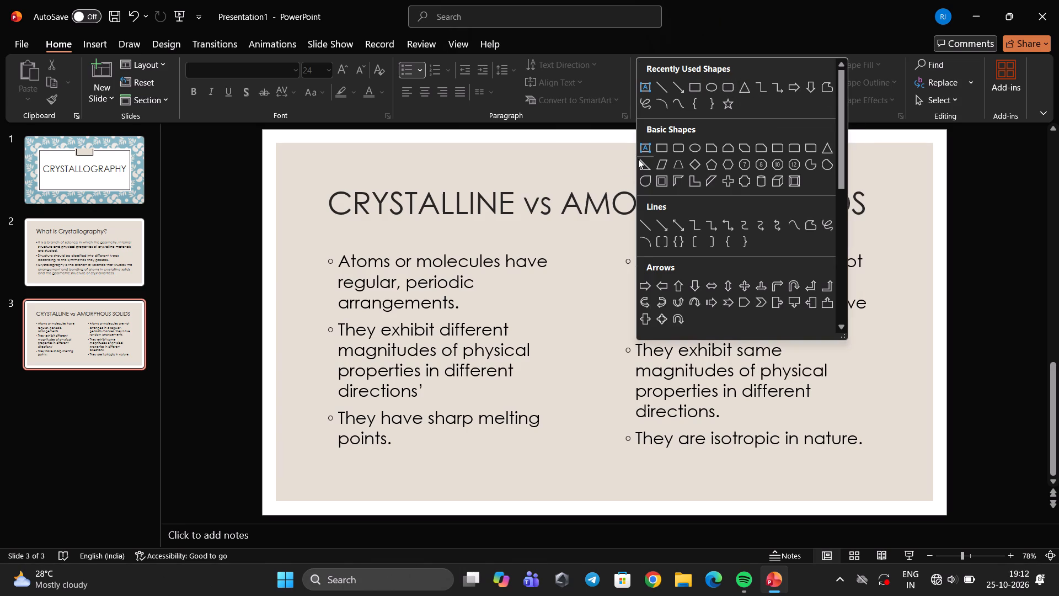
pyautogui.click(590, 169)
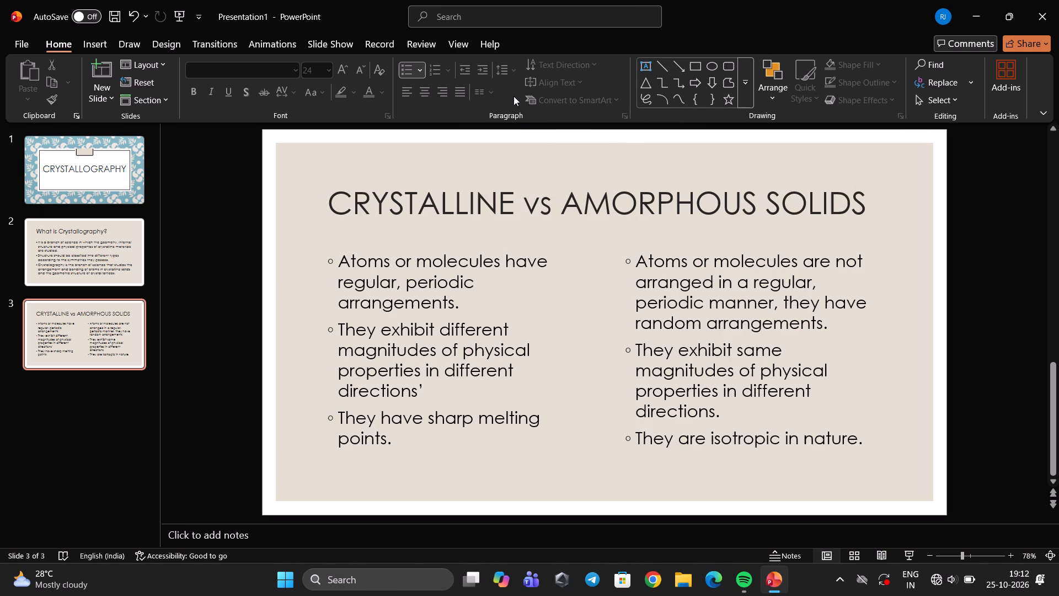
# Insert an extra space before "vs" in the title of the crystalline and amorphous solids slide.
pyautogui.click(522, 210)
pyautogui.press('space')
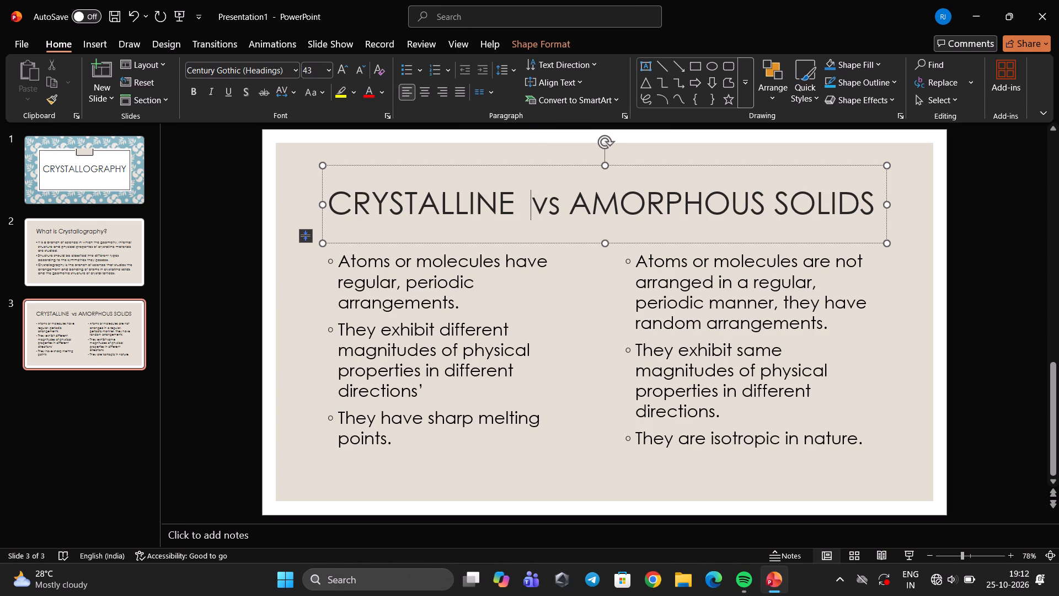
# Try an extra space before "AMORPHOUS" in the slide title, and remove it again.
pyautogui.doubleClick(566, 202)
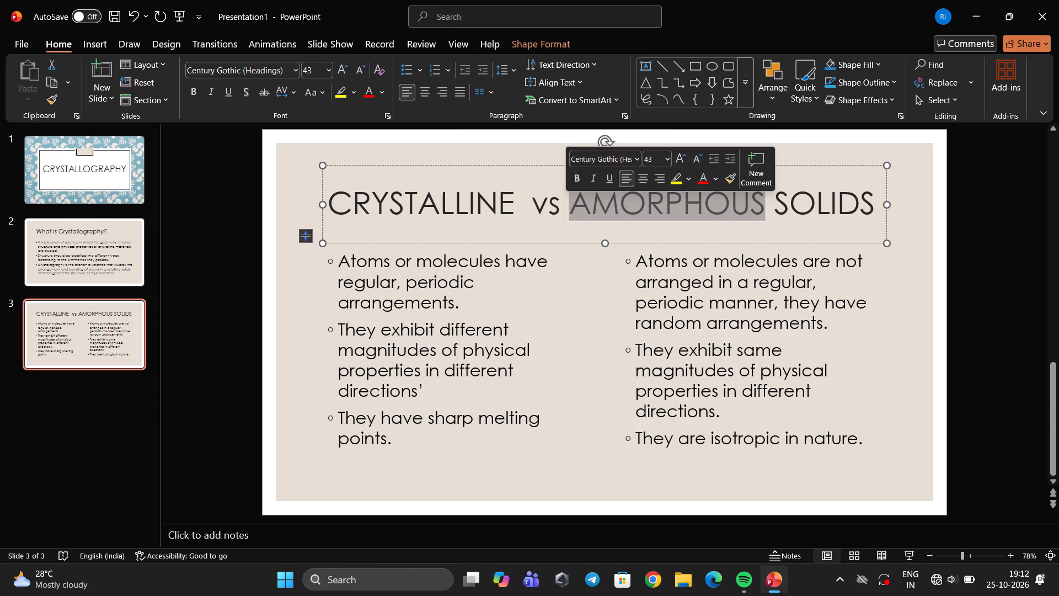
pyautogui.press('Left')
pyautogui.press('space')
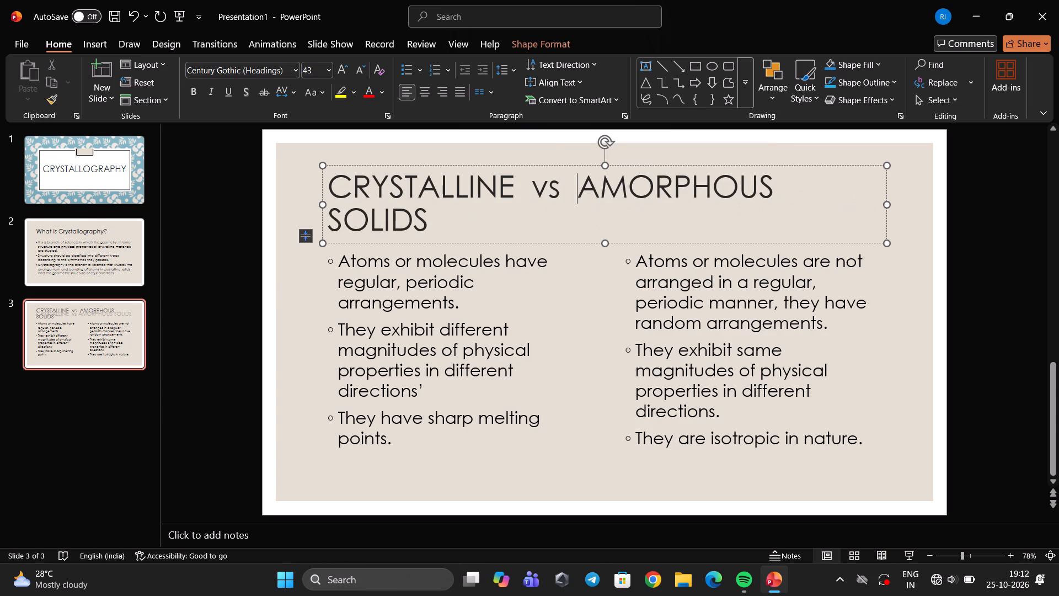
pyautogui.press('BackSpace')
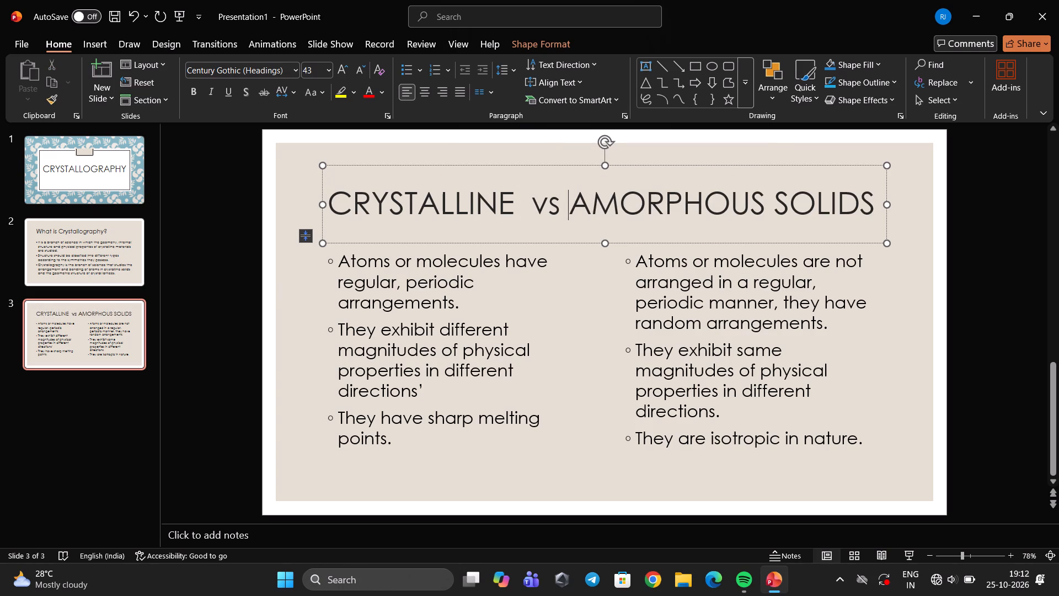
# Start adding a new slide after slide 3 by bringing up the Savon layout choices.
pyautogui.click(97, 85)
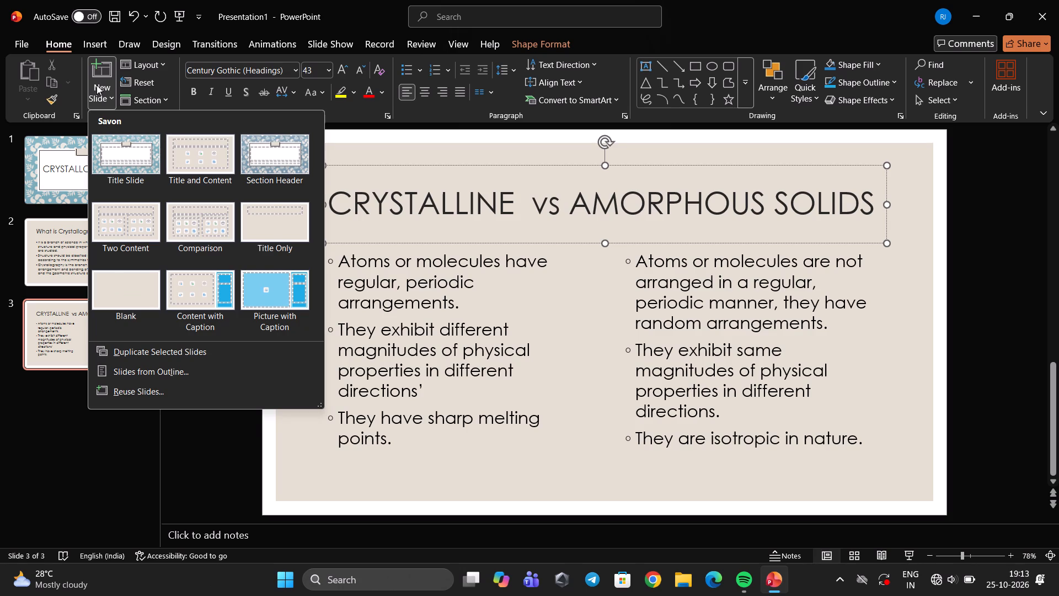
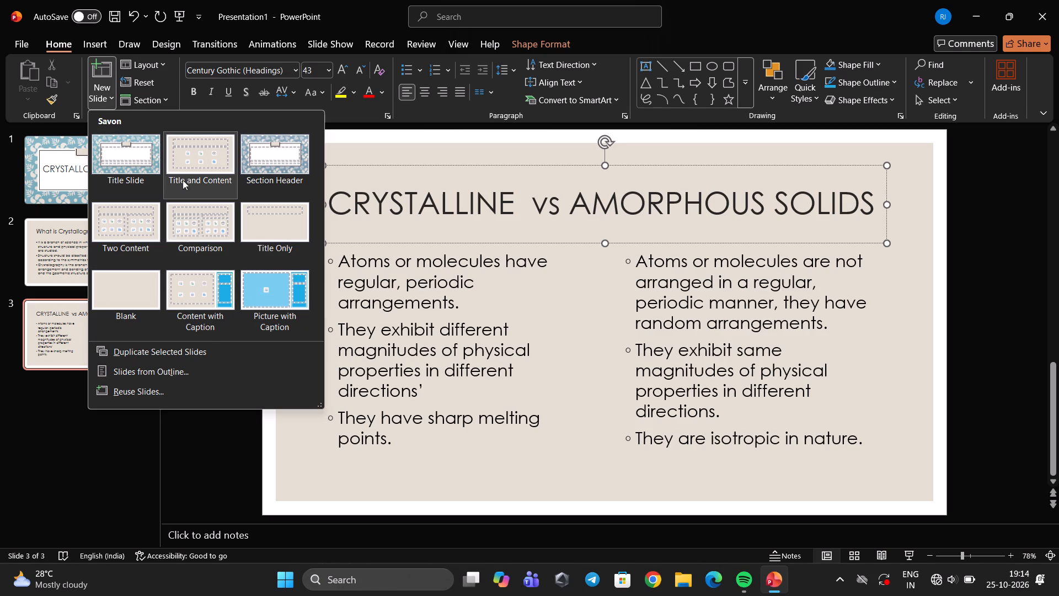
# Add a fourth slide with the Title and Content layout after slide 3.
pyautogui.doubleClick(190, 163)
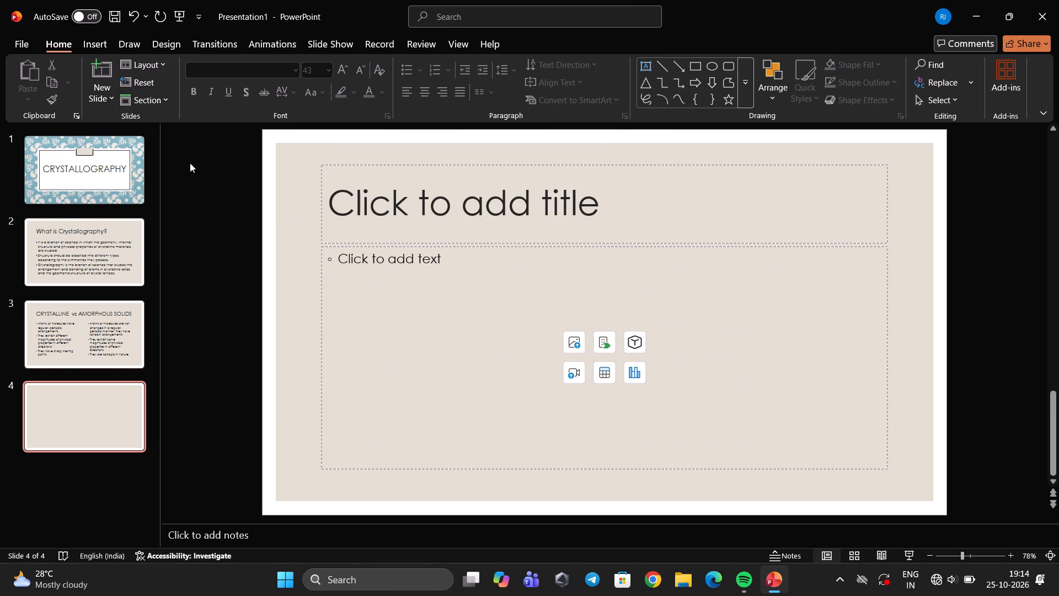
# Enter "THE UNIT CELL AND SPACE LATTICE" as the title of slide 4.
pyautogui.click(421, 212)
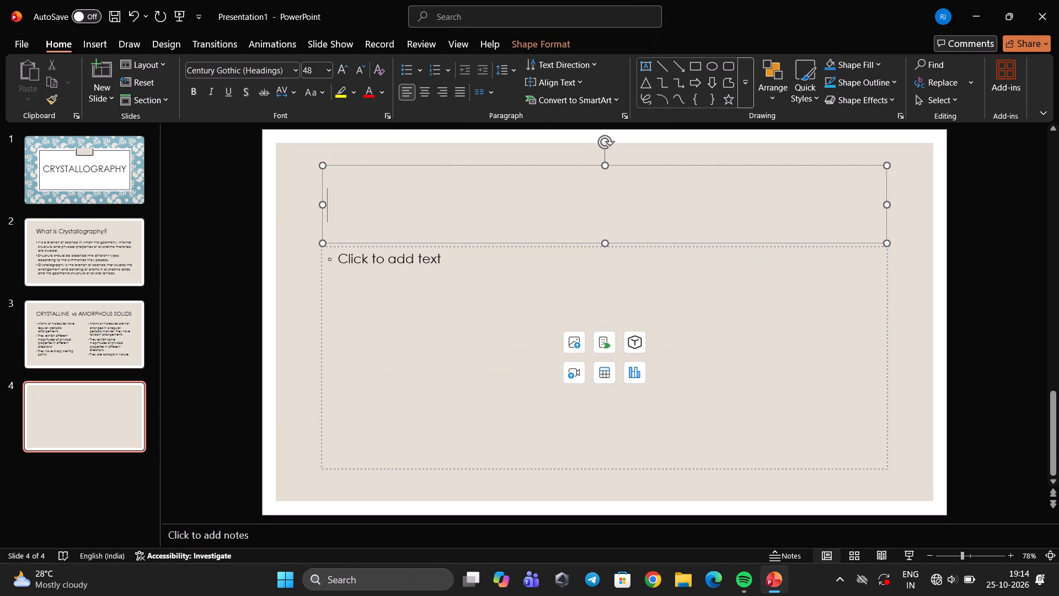
pyautogui.write('th')
pyautogui.press('BackSpace')
pyautogui.press('BackSpace')
pyautogui.write('TH')
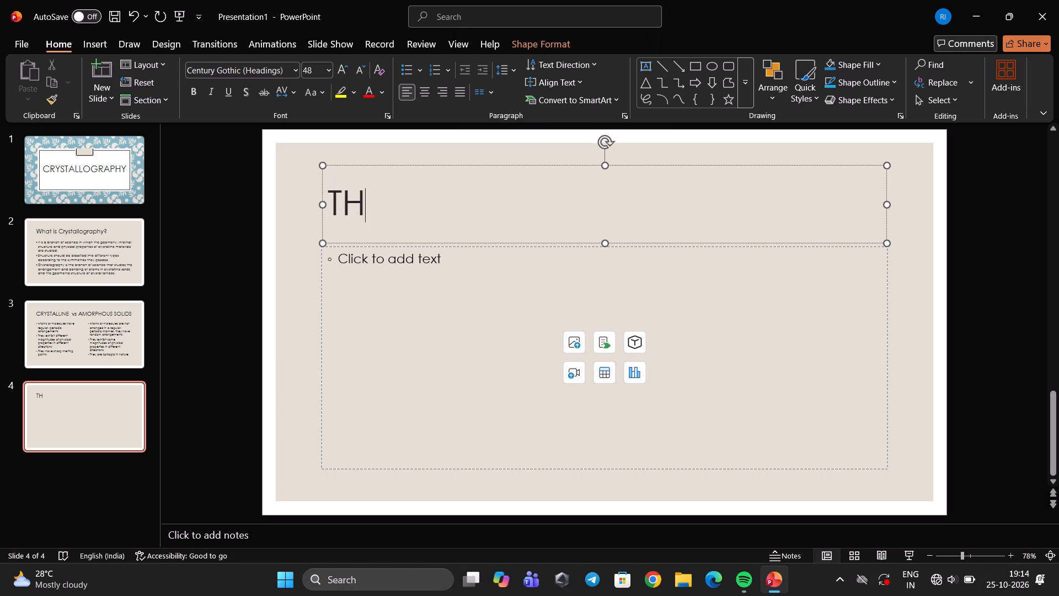
pyautogui.press('e')
pyautogui.press('space')
pyautogui.write('UNIT CELL')
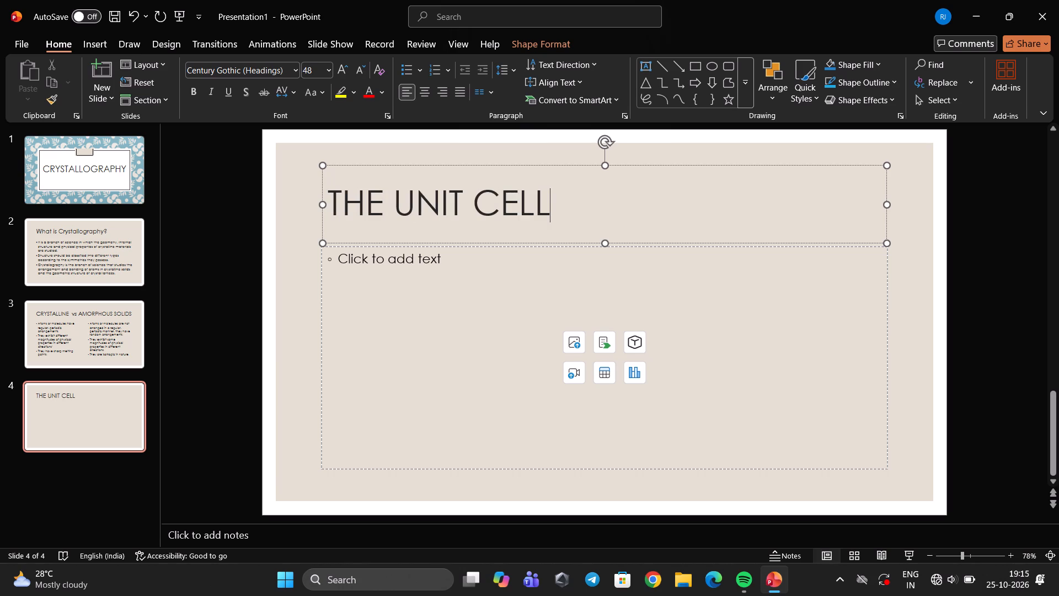
pyautogui.press('space')
pyautogui.write('AND SPACE LATTICE')
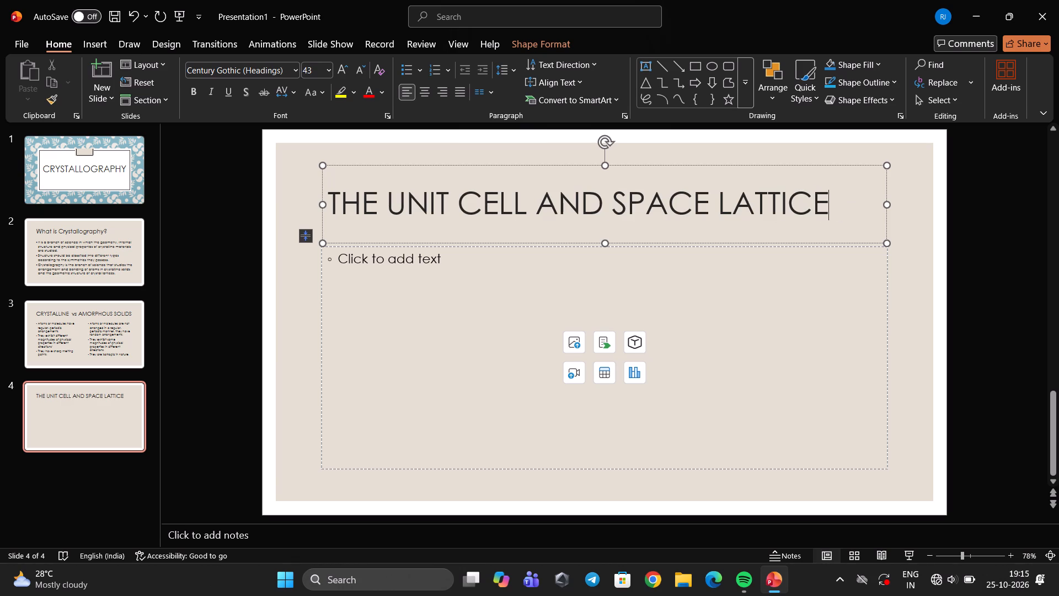
# Enter the first body bullet "SPACE LATTICE : An infinite 3D array of points representing the geometric framework." and start a new bullet.
pyautogui.click(363, 254)
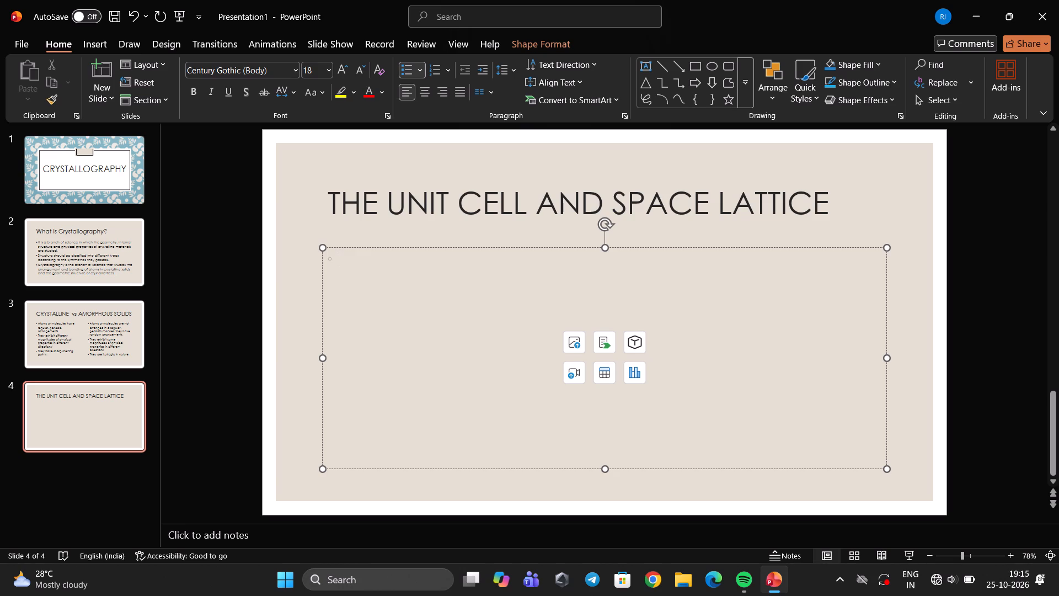
pyautogui.write('SPACE LATTICE :')
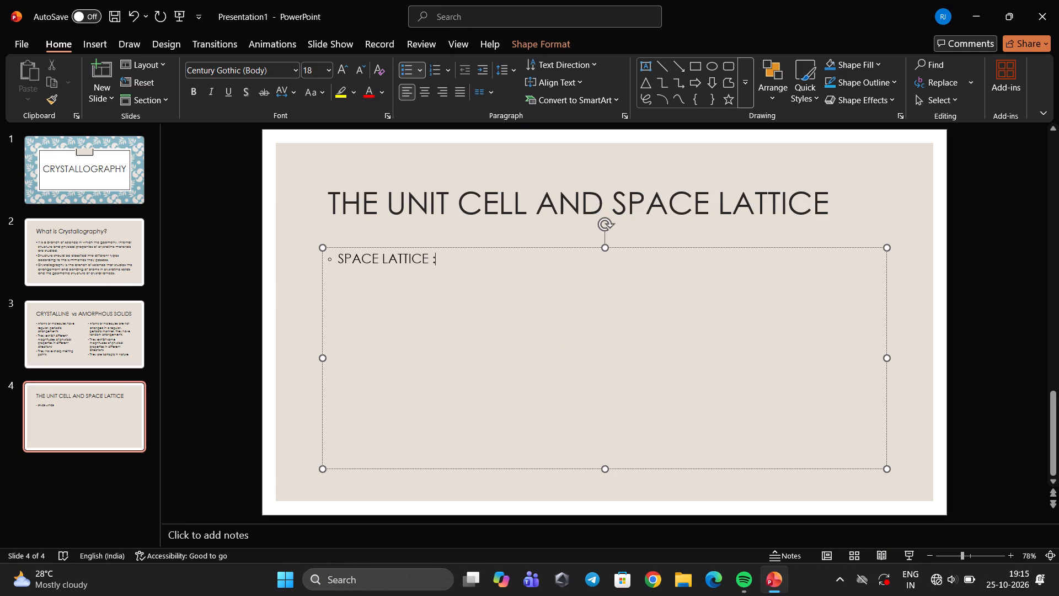
pyautogui.press('space')
pyautogui.press('a')
pyautogui.press('space')
pyautogui.press('3')
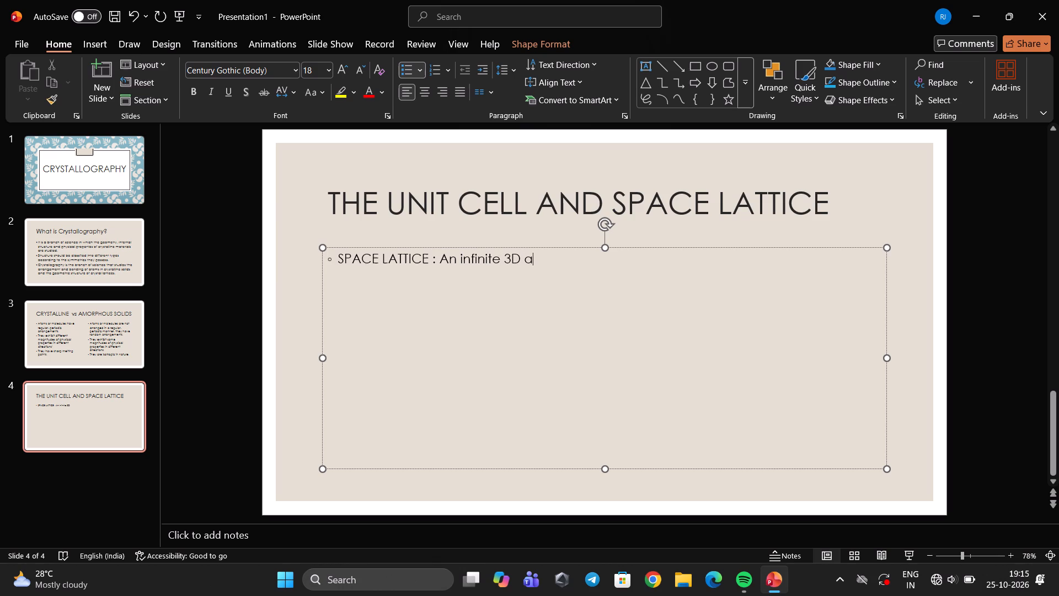
pyautogui.press('space')
pyautogui.write('of points')
pyautogui.press('space')
pyautogui.write('repren')
pyautogui.press('BackSpace')
pyautogui.write('senting')
pyautogui.press('space')
pyautogui.write('the geom')
pyautogui.write('etr')
pyautogui.write('ic')
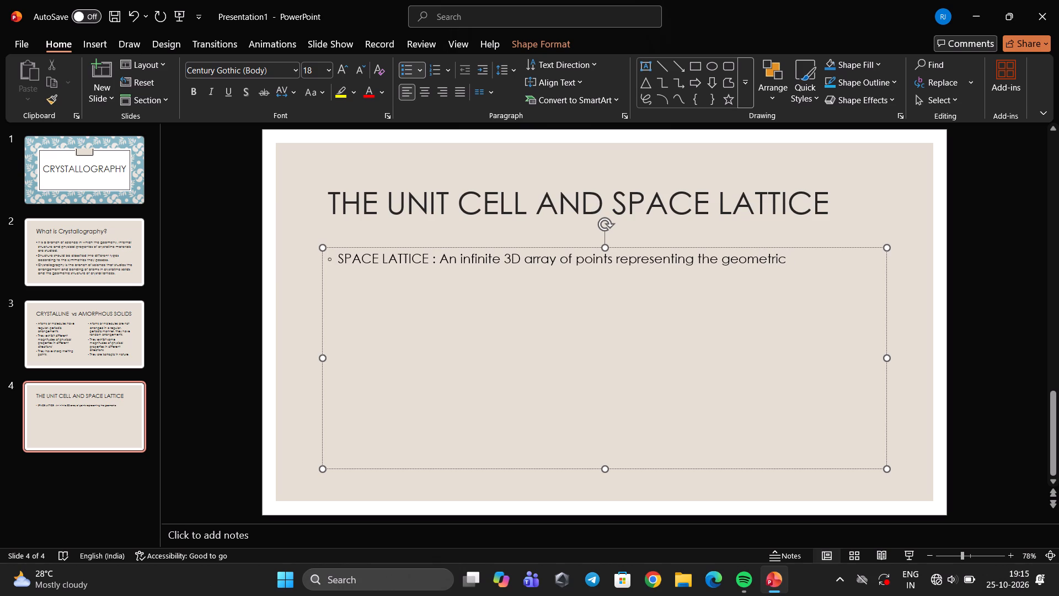
pyautogui.press('space')
pyautogui.write('framew')
pyautogui.write('ork')
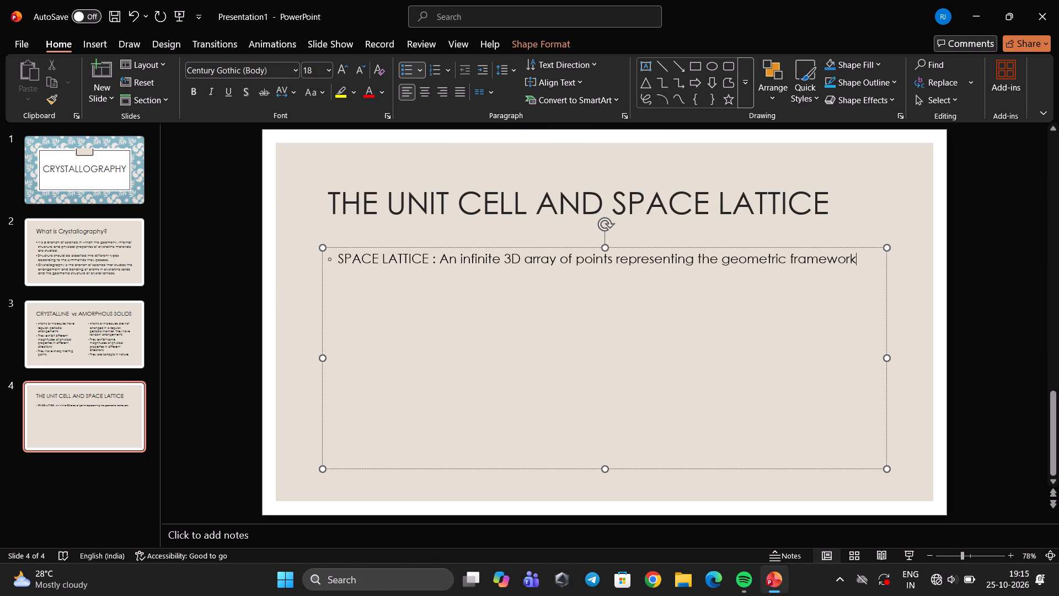
pyautogui.press('.')
pyautogui.press('Return')
# Enter the second bullet "BASIS: Atoms or molecules attached to each lattice point." and start a third bullet.
pyautogui.write('BASIS')
pyautogui.hotkey('shift', ':')
pyautogui.press('space')
pyautogui.press('a')
pyautogui.write('toms or molecules')
pyautogui.press('space')
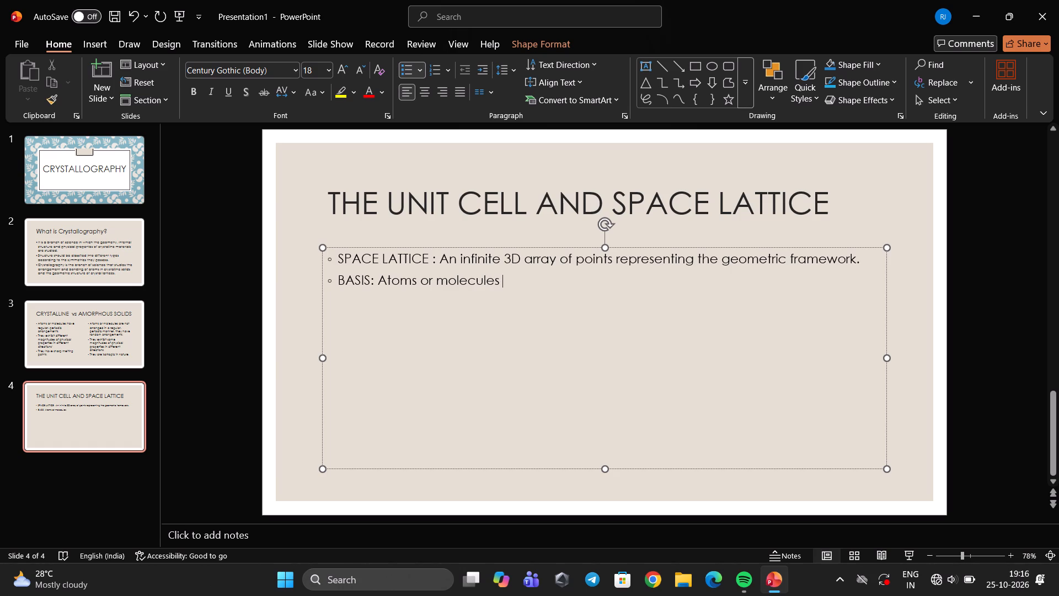
pyautogui.write('attached to')
pyautogui.press('space')
pyautogui.write('each lattice point')
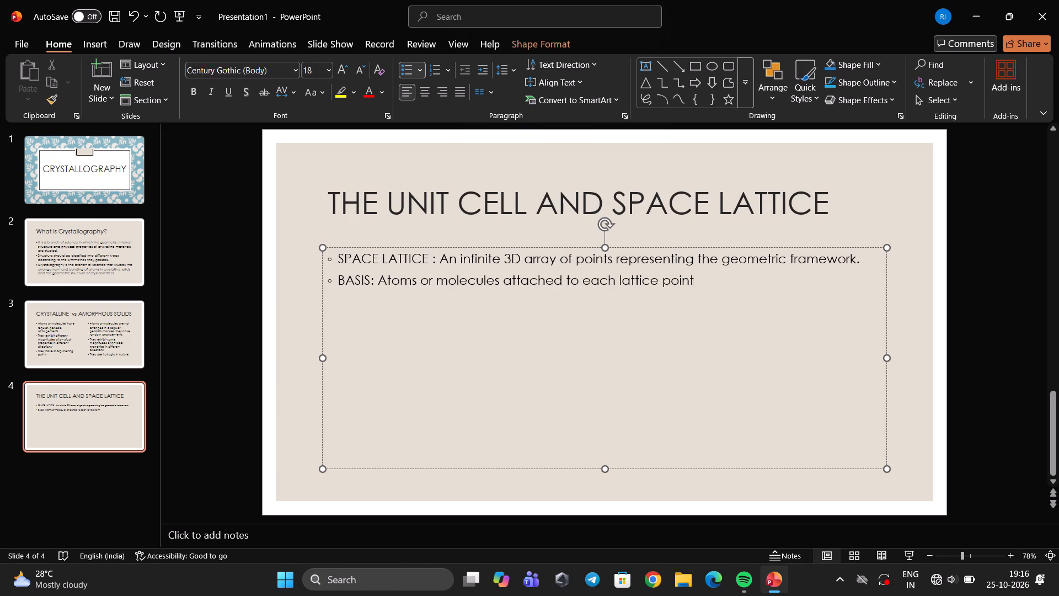
pyautogui.press('.')
pyautogui.press('Return')
# Begin the third bullet with the label "UNIT CELL :" followed by a space.
pyautogui.write('UNIT CELL :')
pyautogui.press('space')
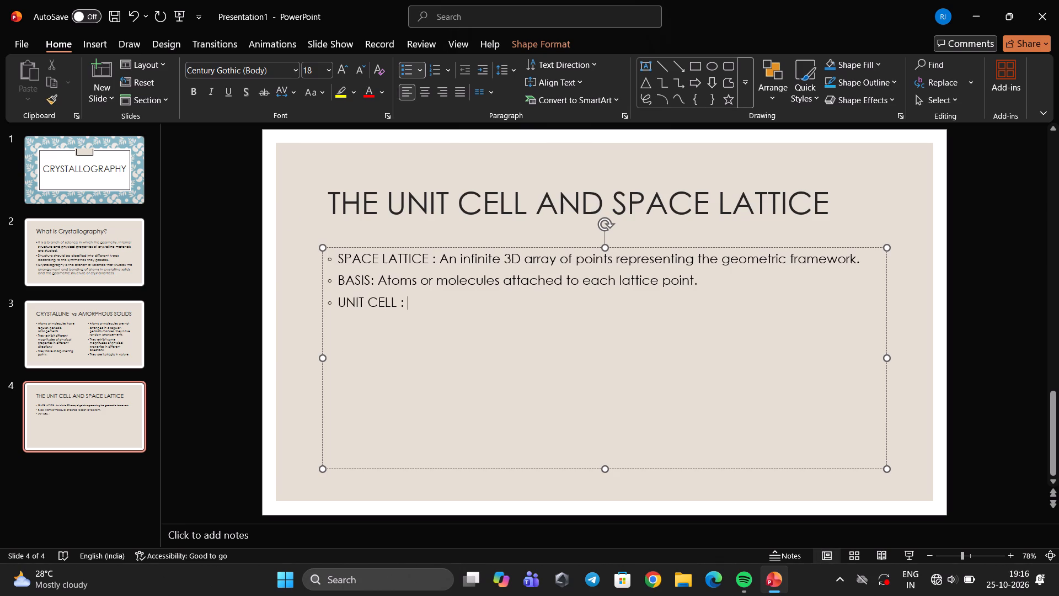
# Insert a space between "BASIS" and its colon in the second bullet.
pyautogui.click(368, 278)
pyautogui.press('space')
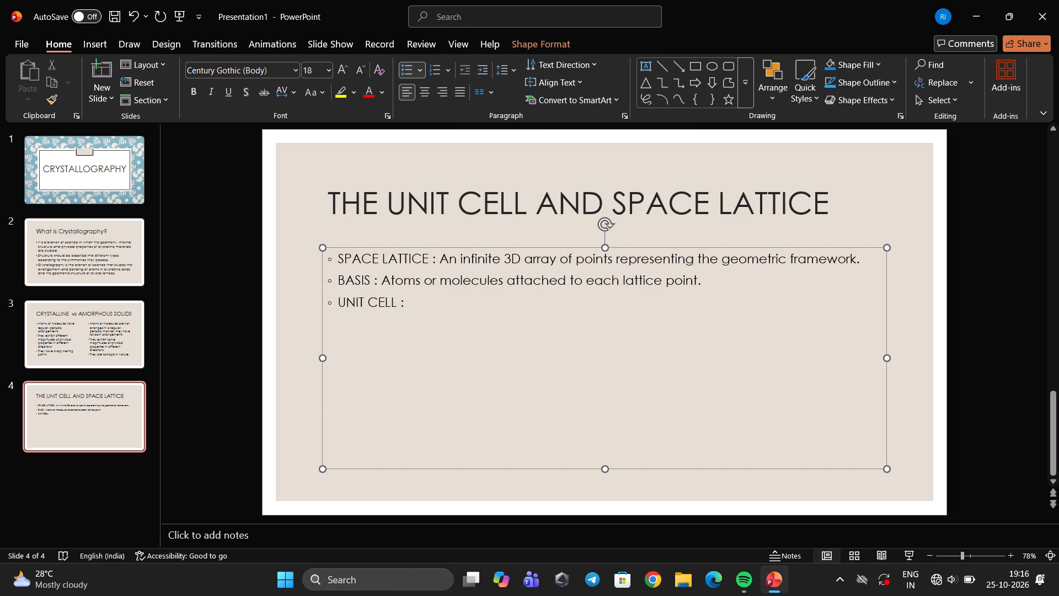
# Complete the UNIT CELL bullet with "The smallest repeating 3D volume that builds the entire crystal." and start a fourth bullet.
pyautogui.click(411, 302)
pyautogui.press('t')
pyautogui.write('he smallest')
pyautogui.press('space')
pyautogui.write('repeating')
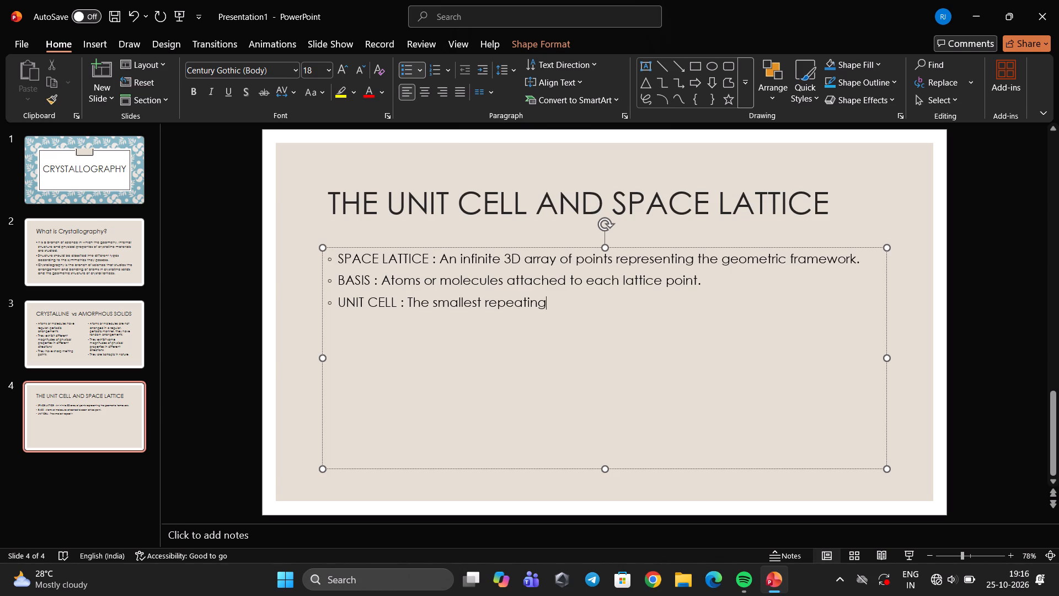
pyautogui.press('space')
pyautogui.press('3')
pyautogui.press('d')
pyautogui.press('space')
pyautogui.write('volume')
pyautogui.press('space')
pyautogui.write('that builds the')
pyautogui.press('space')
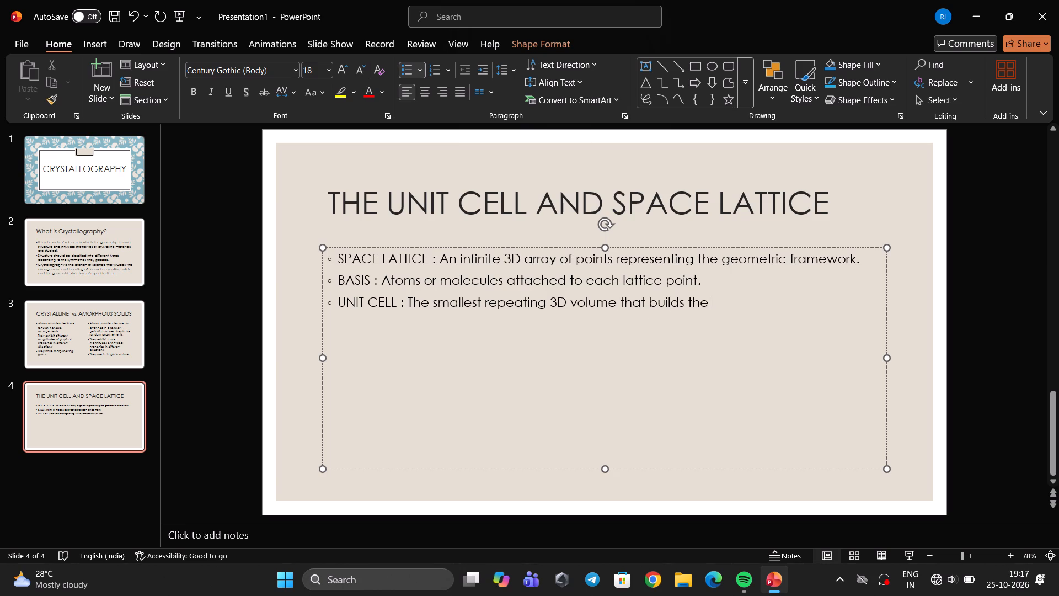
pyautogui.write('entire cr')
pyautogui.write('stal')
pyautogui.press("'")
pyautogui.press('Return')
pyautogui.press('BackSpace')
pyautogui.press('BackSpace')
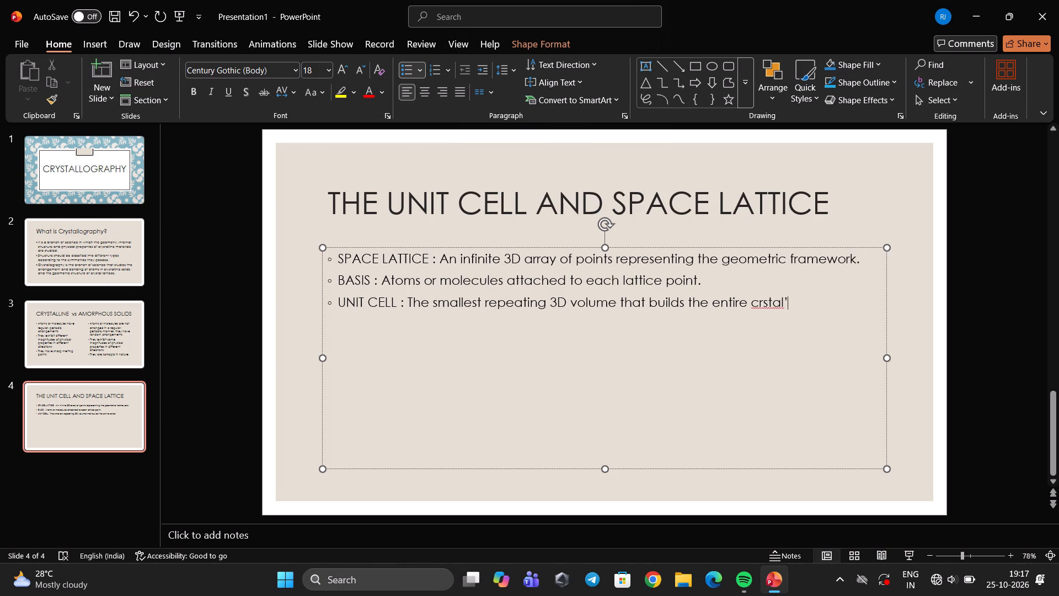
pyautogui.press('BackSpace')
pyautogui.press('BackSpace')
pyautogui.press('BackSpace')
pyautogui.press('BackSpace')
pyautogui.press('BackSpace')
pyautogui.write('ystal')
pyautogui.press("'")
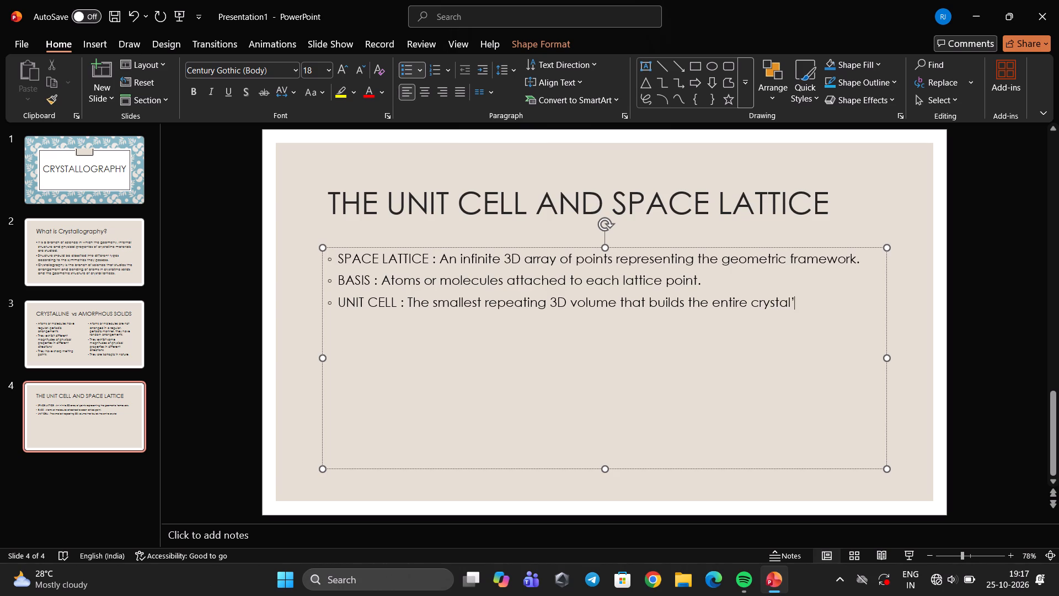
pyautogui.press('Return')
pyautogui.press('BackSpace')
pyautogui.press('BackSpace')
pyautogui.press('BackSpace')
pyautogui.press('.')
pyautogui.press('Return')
# Delete all the definition bullets from the fourth slide's body, leaving the text placeholder empty.
pyautogui.write('latto')
pyautogui.press('BackSpace')
pyautogui.press('BackSpace')
pyautogui.press('BackSpace')
pyautogui.press('BackSpace')
pyautogui.press('BackSpace')
pyautogui.press('BackSpace')
pyautogui.press('BackSpace')
pyautogui.press('BackSpace')
pyautogui.press('BackSpace')
pyautogui.press('BackSpace')
pyautogui.press('BackSpace')
pyautogui.press('BackSpace')
pyautogui.press('BackSpace')
pyautogui.press('BackSpace')
pyautogui.press('BackSpace')
pyautogui.press('BackSpace')
pyautogui.press('BackSpace')
pyautogui.press('BackSpace')
pyautogui.press('BackSpace')
pyautogui.press('BackSpace')
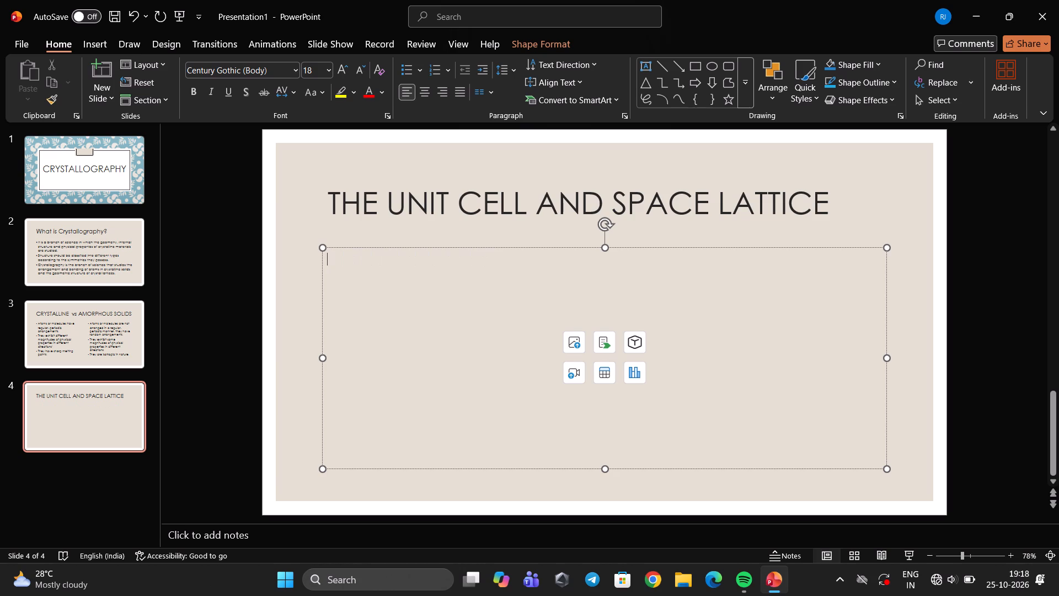
# Replace the fourth slide's title with "SOLIDS" in capitals.
pyautogui.click(855, 207)
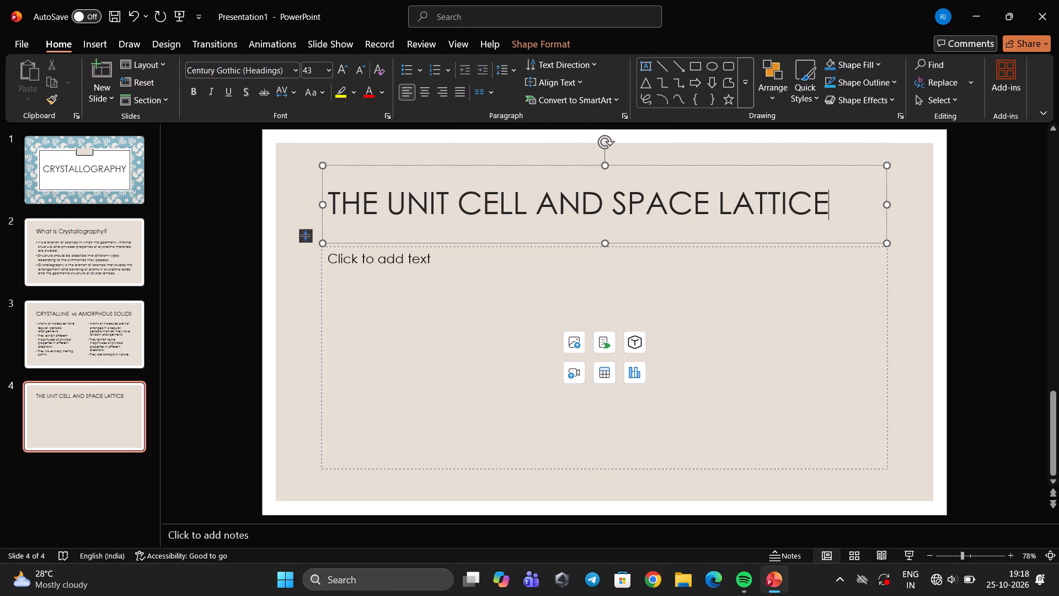
pyautogui.press('BackSpace')
pyautogui.press('BackSpace')
pyautogui.press('BackSpace')
pyautogui.press('BackSpace')
pyautogui.press('BackSpace')
pyautogui.press('BackSpace')
pyautogui.press('BackSpace')
pyautogui.press('BackSpace')
pyautogui.press('BackSpace')
pyautogui.press('BackSpace')
pyautogui.press('BackSpace')
pyautogui.press('BackSpace')
pyautogui.press('BackSpace')
pyautogui.press('BackSpace')
pyautogui.press('BackSpace')
pyautogui.press('BackSpace')
pyautogui.press('BackSpace')
pyautogui.press('BackSpace')
pyautogui.press('BackSpace')
pyautogui.press('BackSpace')
pyautogui.press('BackSpace')
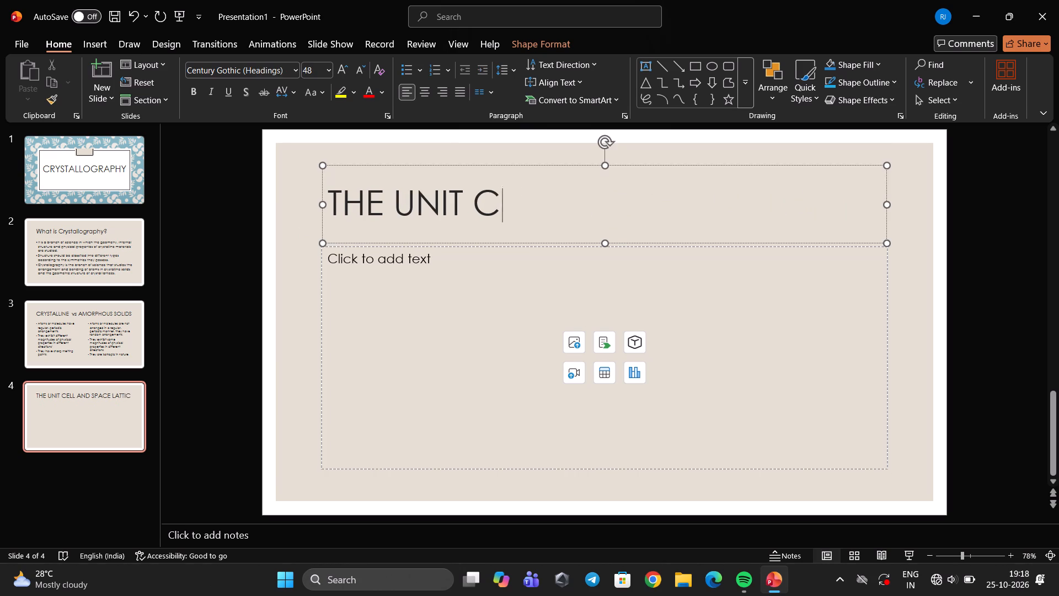
pyautogui.press('BackSpace')
pyautogui.press('BackSpace')
pyautogui.press('BackSpace')
pyautogui.press('BackSpace')
pyautogui.press('BackSpace')
pyautogui.press('BackSpace')
pyautogui.press('BackSpace')
pyautogui.press('BackSpace')
pyautogui.press('BackSpace')
pyautogui.press('BackSpace')
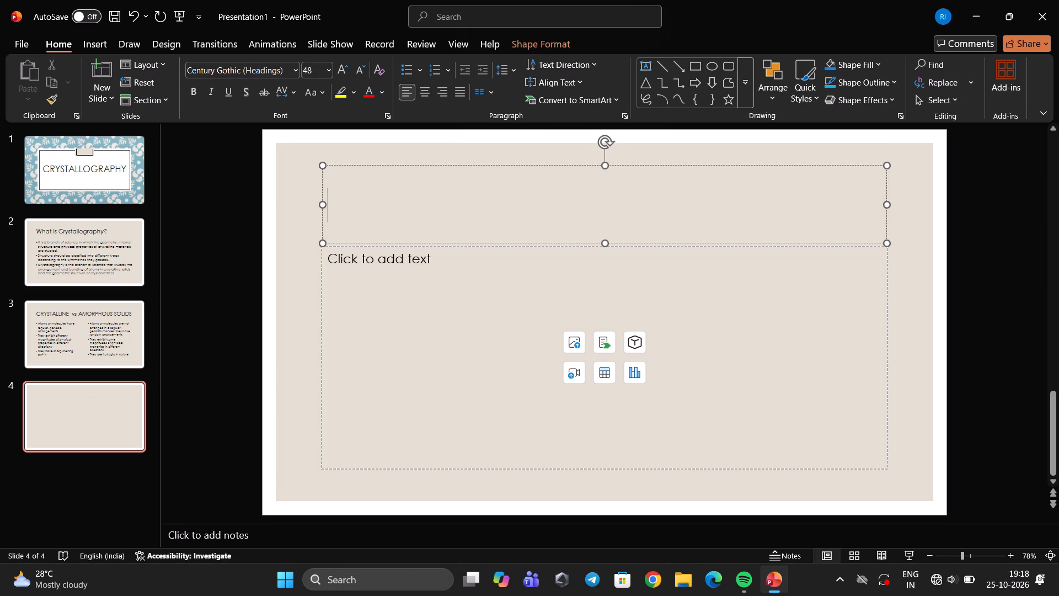
pyautogui.write('solids')
pyautogui.press('BackSpace')
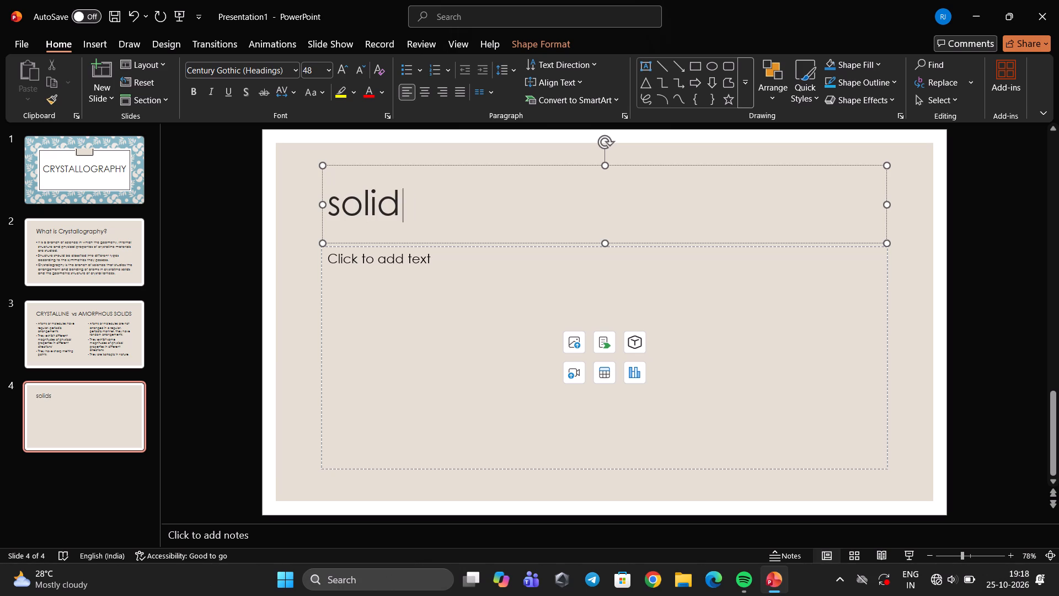
pyautogui.press('BackSpace')
pyautogui.press('BackSpace')
pyautogui.press('BackSpace')
pyautogui.press('BackSpace')
pyautogui.press('BackSpace')
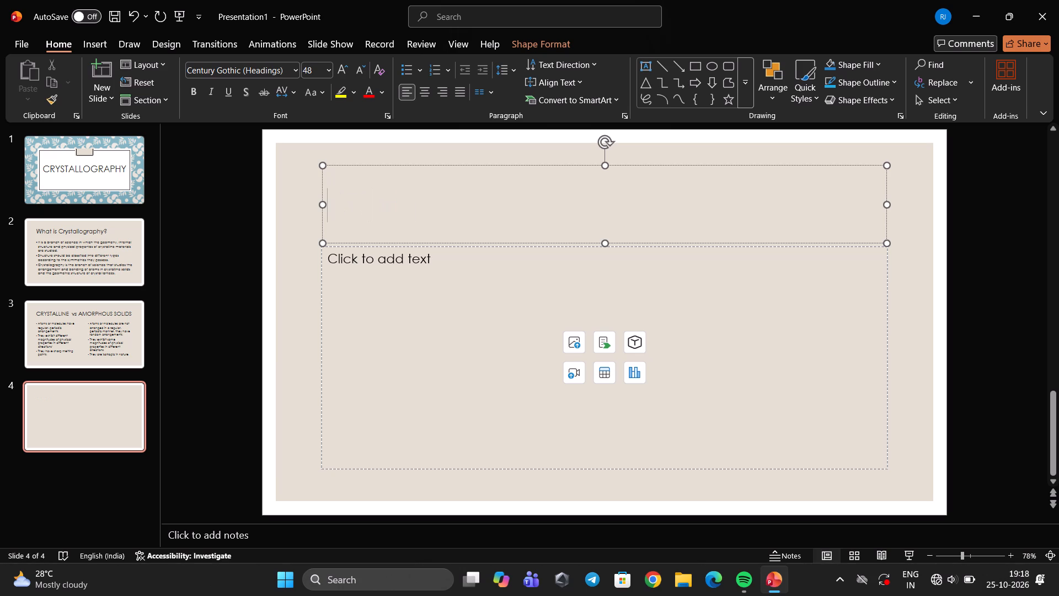
pyautogui.write('SOLIDS')
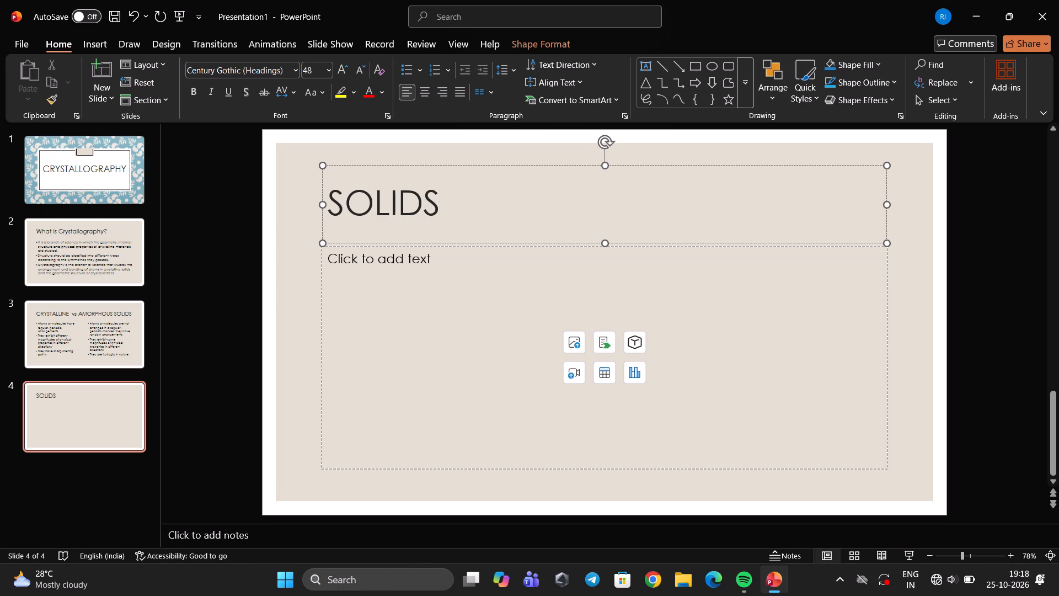
# Enter the body sentence "Solid materials are classified into two categories" on the SOLIDS slide and start a new line.
pyautogui.click(632, 269)
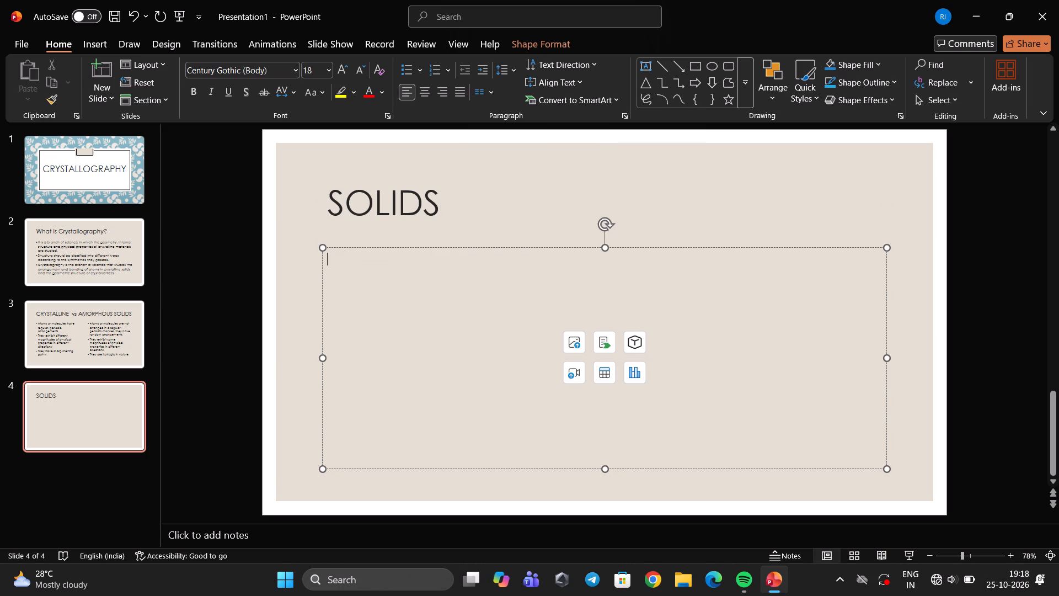
pyautogui.write('SOLID MAT')
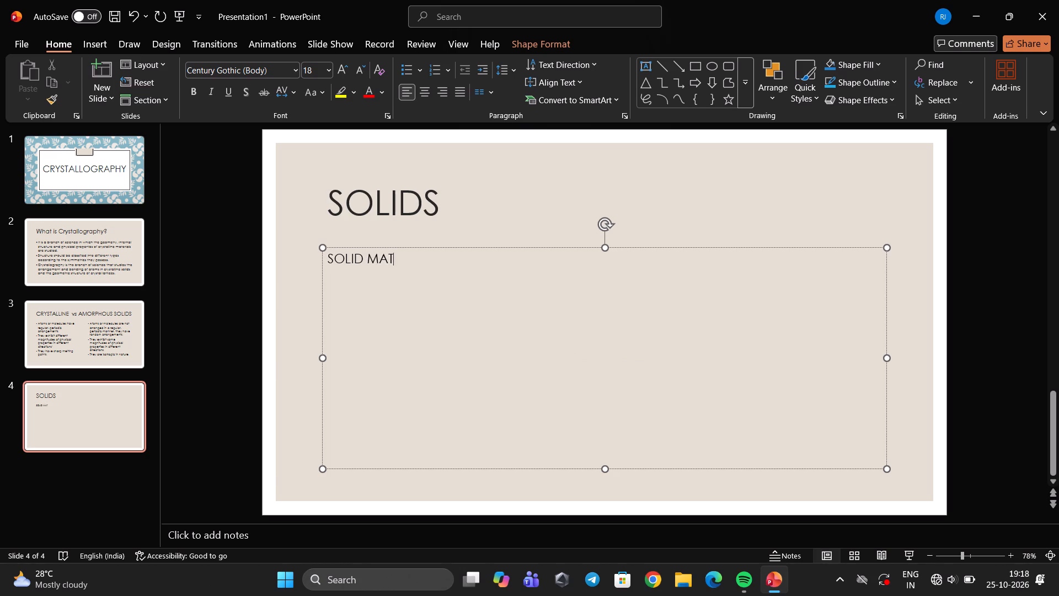
pyautogui.press('BackSpace')
pyautogui.press('BackSpace')
pyautogui.press('BackSpace')
pyautogui.press('BackSpace')
pyautogui.press('BackSpace')
pyautogui.press('BackSpace')
pyautogui.press('BackSpace')
pyautogui.press('BackSpace')
pyautogui.write('olid mate')
pyautogui.write('rials are')
pyautogui.press('space')
pyautogui.write('classified')
pyautogui.press('space')
pyautogui.write('into two categories')
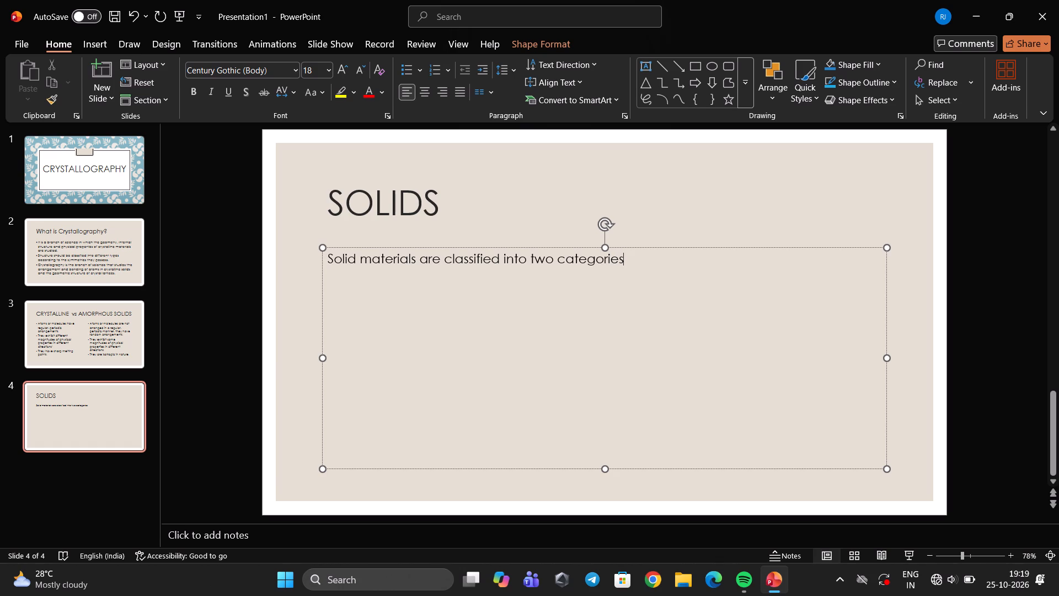
pyautogui.press('Return')
# Enter the first category line "1.Crystalline Solids" below the sentence and start a new line.
pyautogui.press('1')
pyautogui.press(',')
pyautogui.press('BackSpace')
pyautogui.press('.')
pyautogui.press('c')
pyautogui.write('rystalline')
pyautogui.press('space')
pyautogui.press('s')
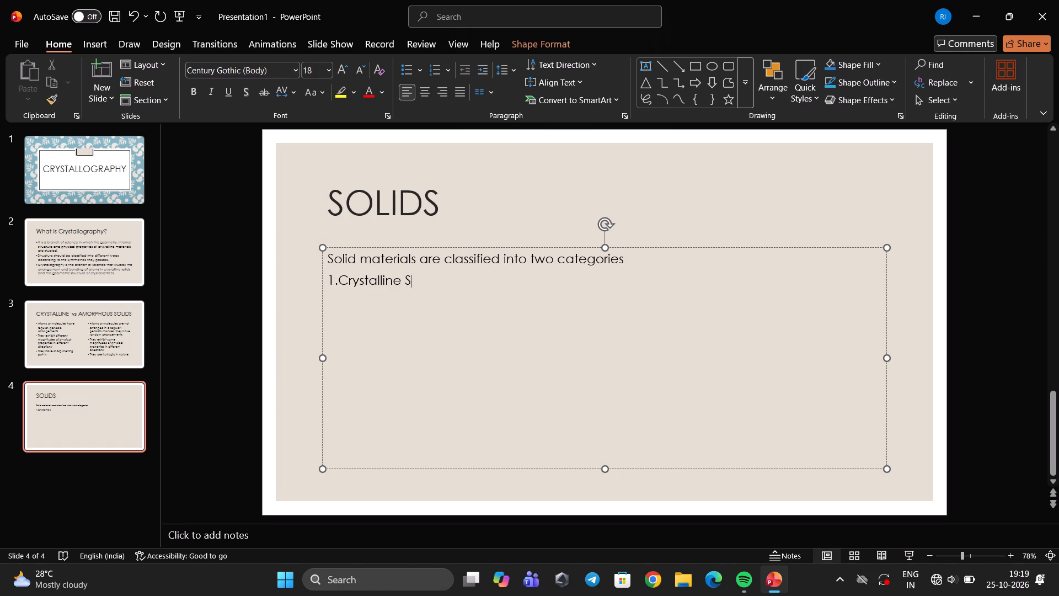
pyautogui.write('olids')
pyautogui.press('Return')
# Enter the second category line "2.Amorophous Solids" below the first one on the SOLIDS slide.
pyautogui.press('2')
pyautogui.press('.')
pyautogui.press('a')
pyautogui.write('mor')
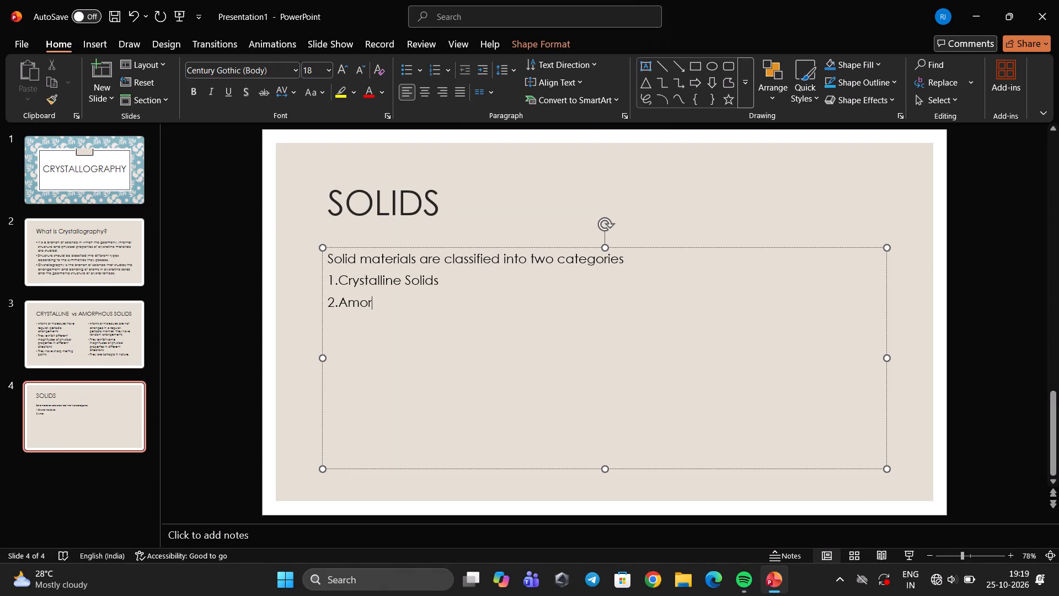
pyautogui.write('ophous')
pyautogui.press('space')
pyautogui.press('s')
pyautogui.write('olids')
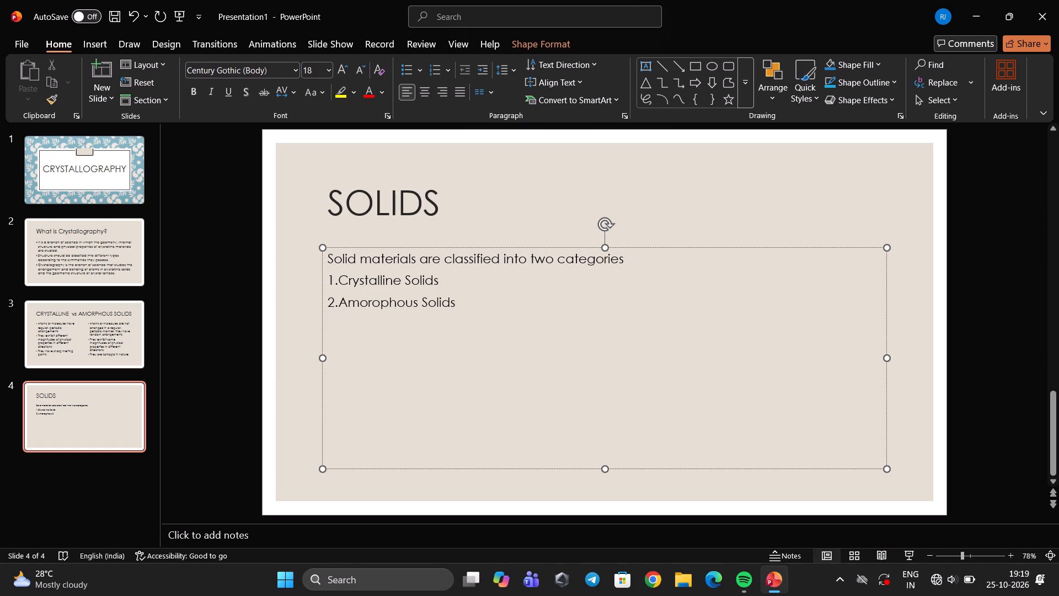
# Set the font size of all three body lines on the SOLIDS slide to 36.
pyautogui.click(327, 260)
pyautogui.moveTo(327, 260); pyautogui.dragTo(468, 321)
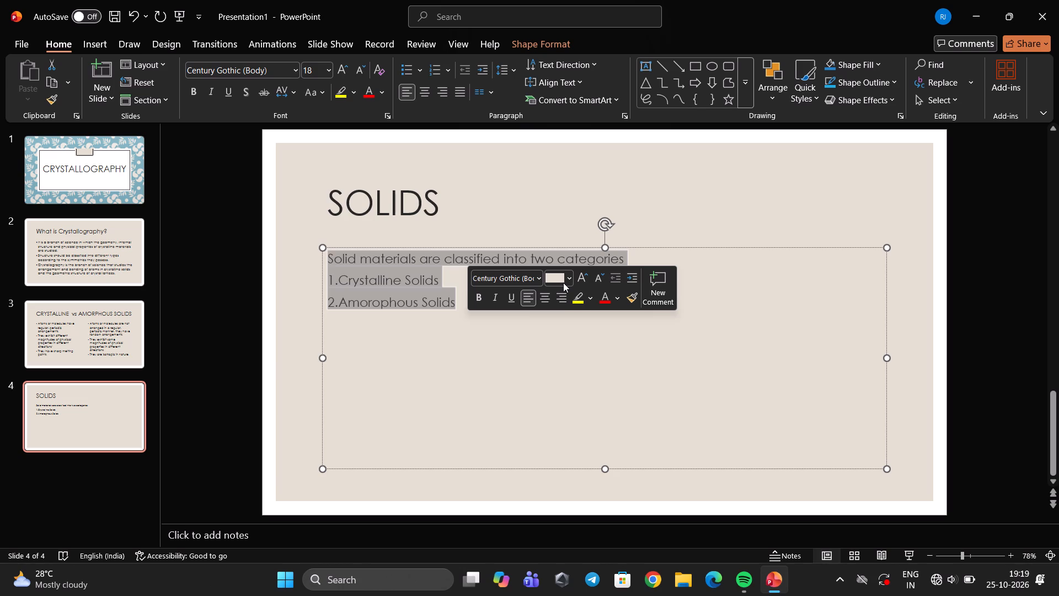
pyautogui.click(563, 283)
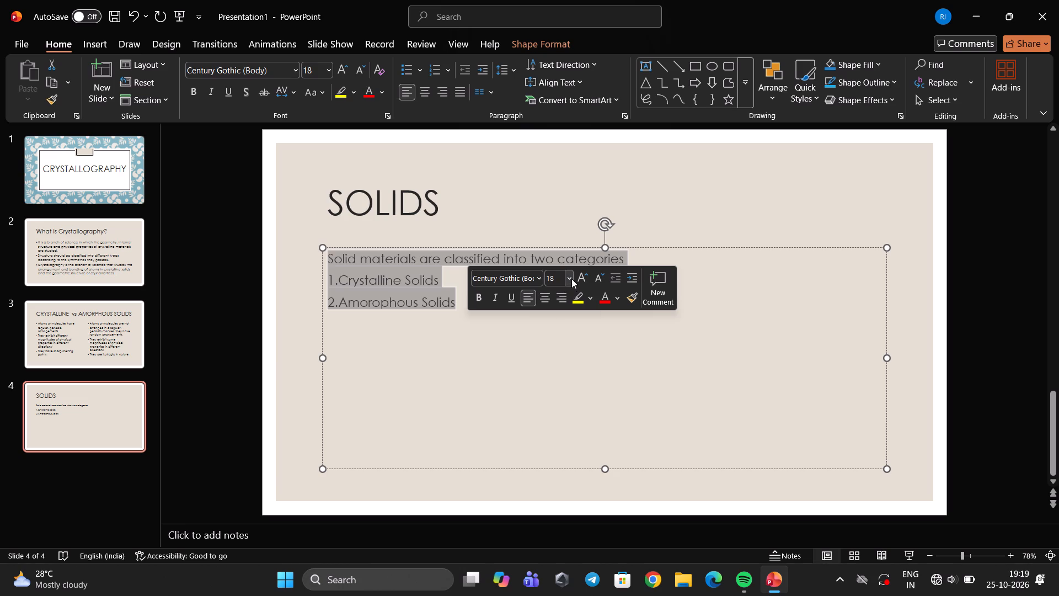
pyautogui.click(571, 279)
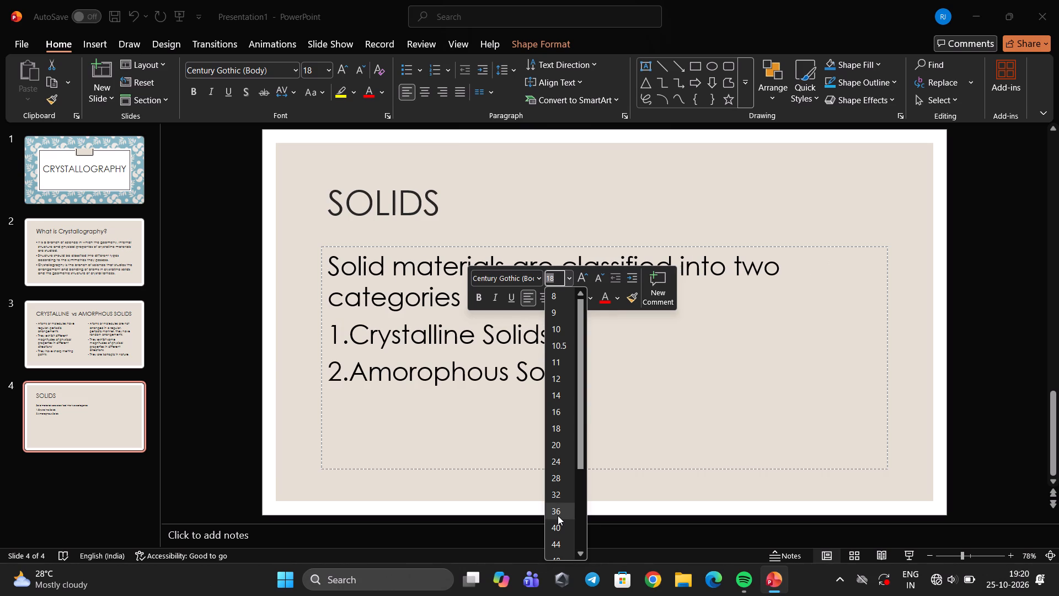
pyautogui.click(558, 515)
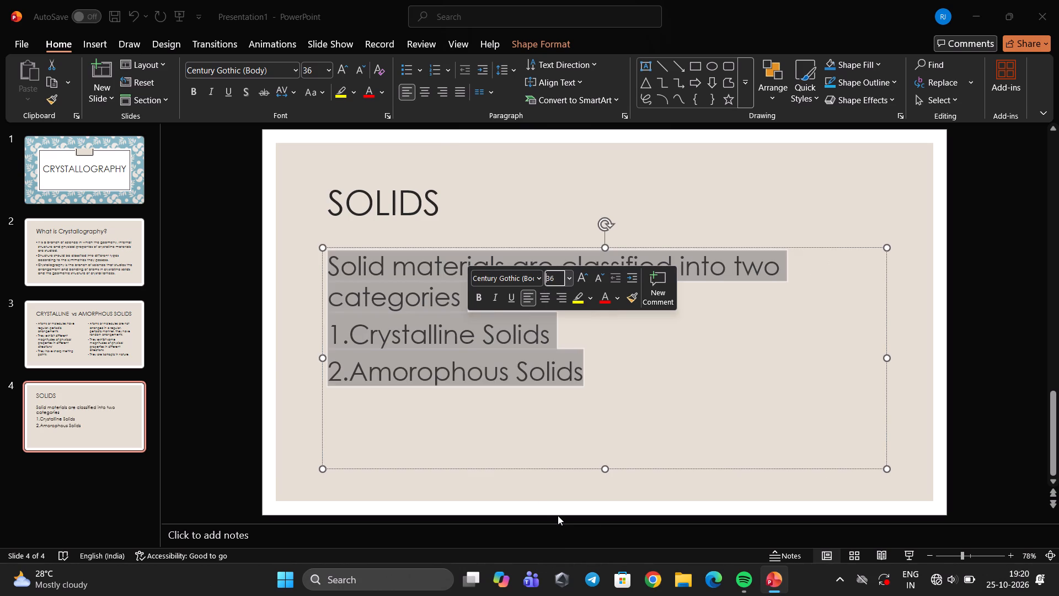
pyautogui.click(286, 213)
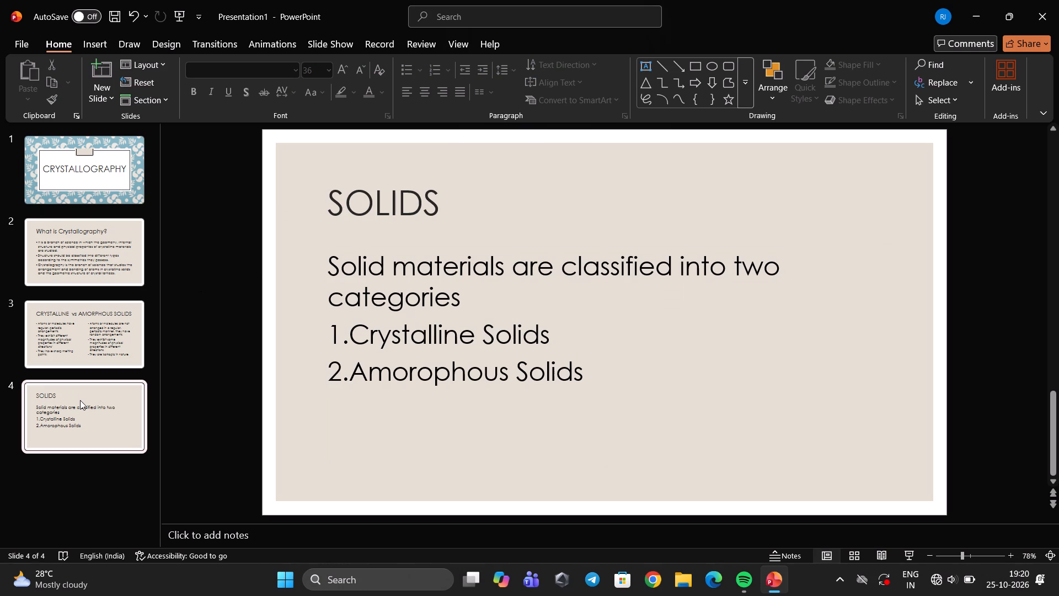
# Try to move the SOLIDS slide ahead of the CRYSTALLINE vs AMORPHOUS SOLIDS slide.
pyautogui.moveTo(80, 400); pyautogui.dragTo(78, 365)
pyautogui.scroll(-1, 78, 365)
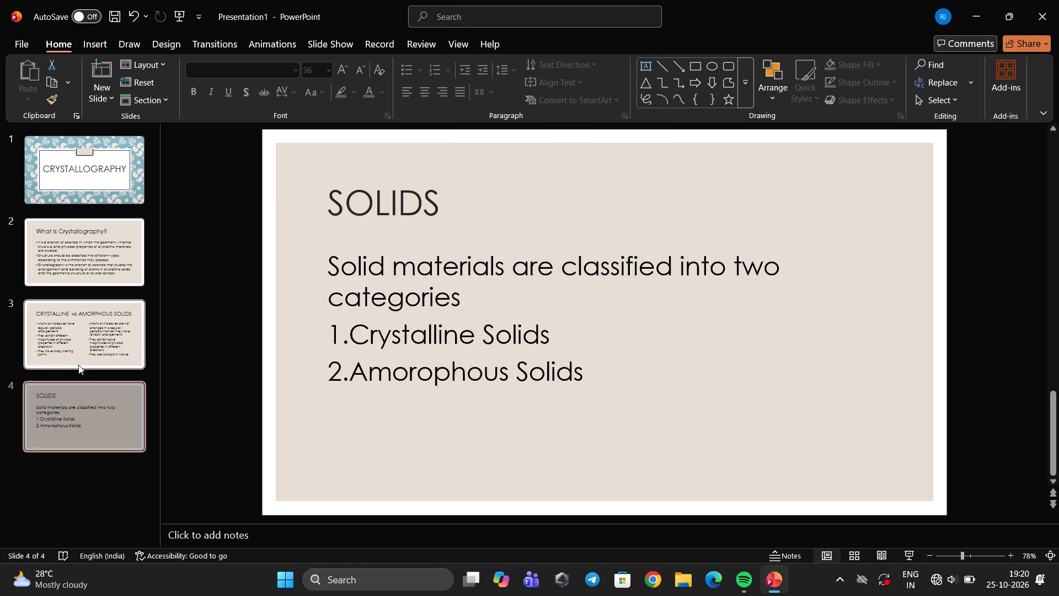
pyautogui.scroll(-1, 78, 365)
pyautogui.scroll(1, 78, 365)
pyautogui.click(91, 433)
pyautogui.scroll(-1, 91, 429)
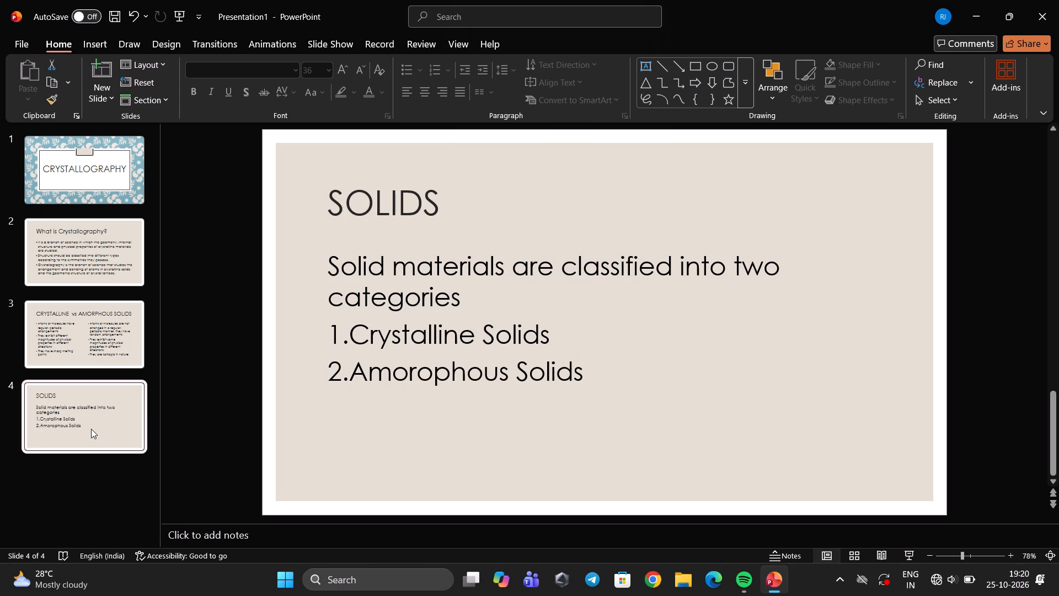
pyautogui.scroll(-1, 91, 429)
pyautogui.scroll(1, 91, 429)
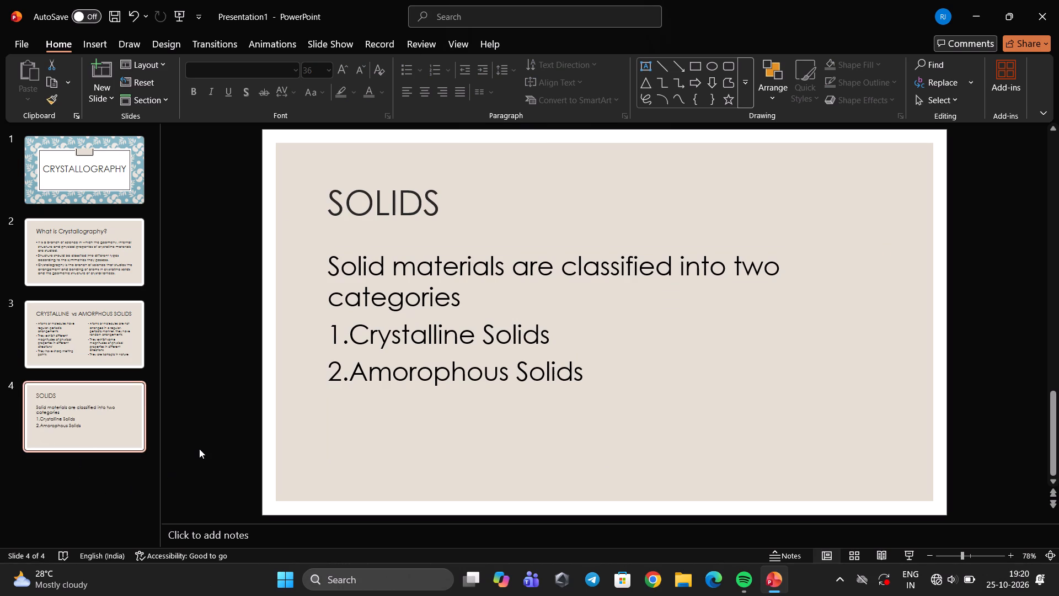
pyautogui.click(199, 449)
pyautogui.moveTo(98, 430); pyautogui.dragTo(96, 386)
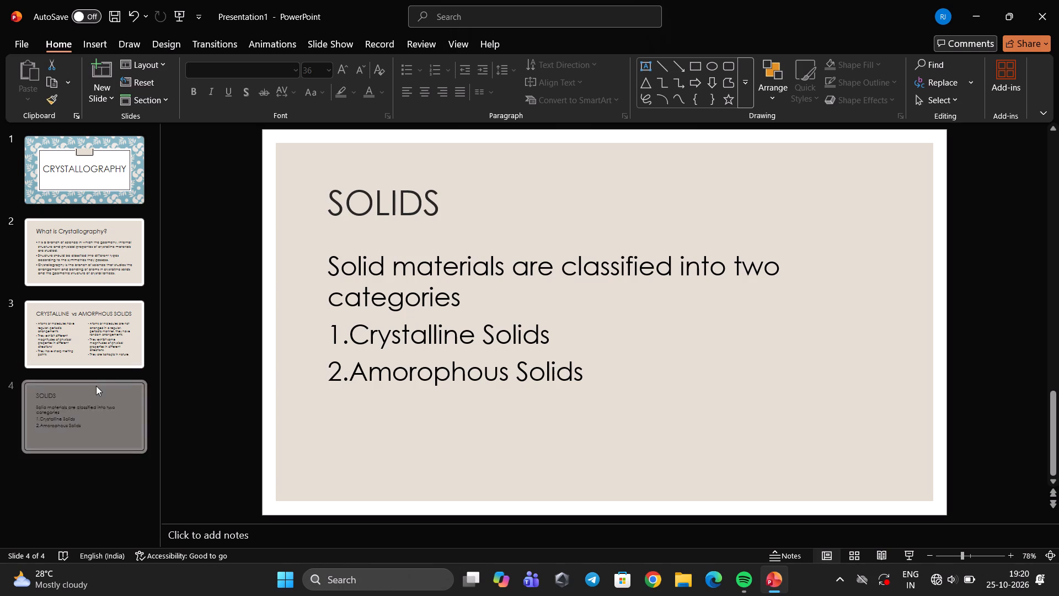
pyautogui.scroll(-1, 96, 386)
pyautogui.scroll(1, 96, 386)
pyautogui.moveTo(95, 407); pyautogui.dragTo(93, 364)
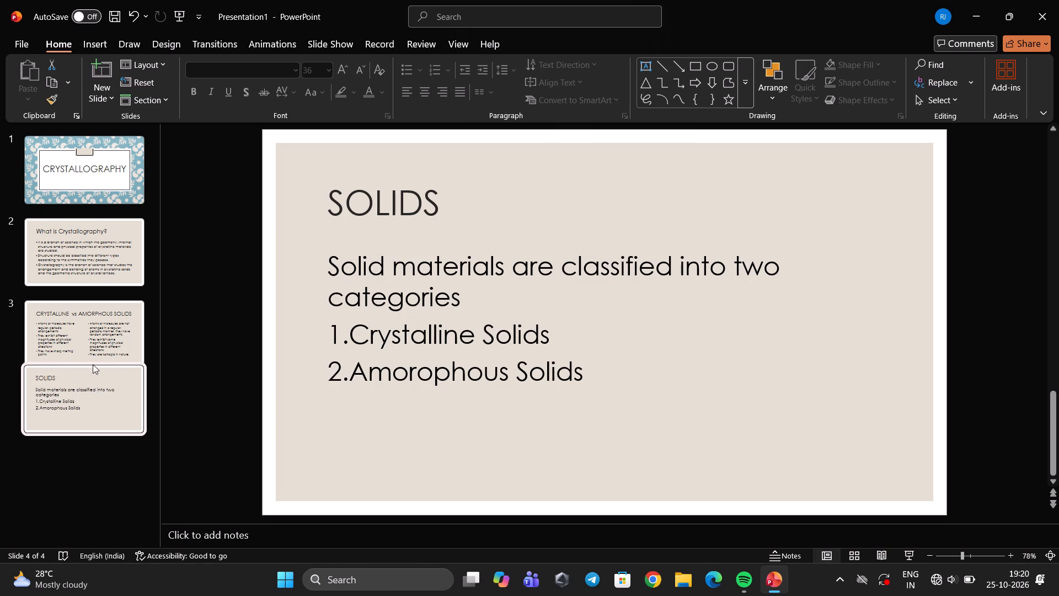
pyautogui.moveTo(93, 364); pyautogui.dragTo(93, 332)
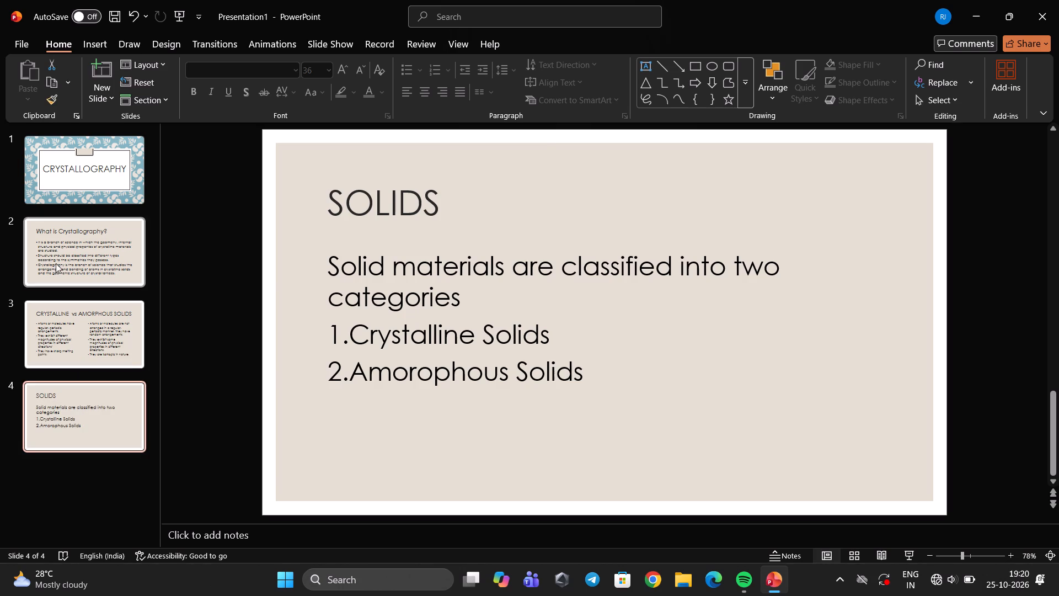
# Add a new slide with the Title and Content layout after the SOLIDS slide.
pyautogui.click(101, 96)
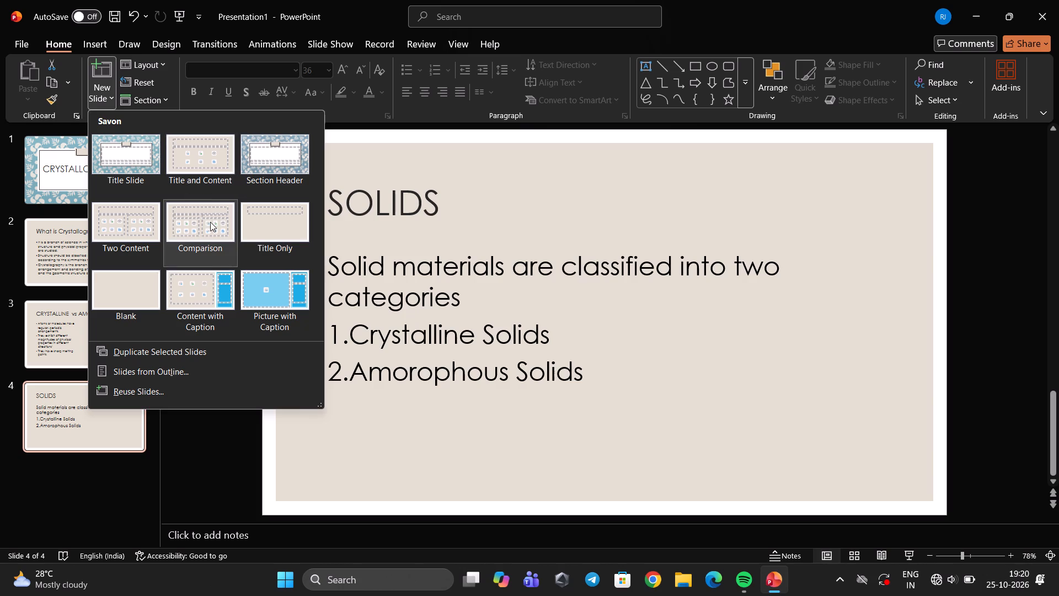
pyautogui.click(206, 148)
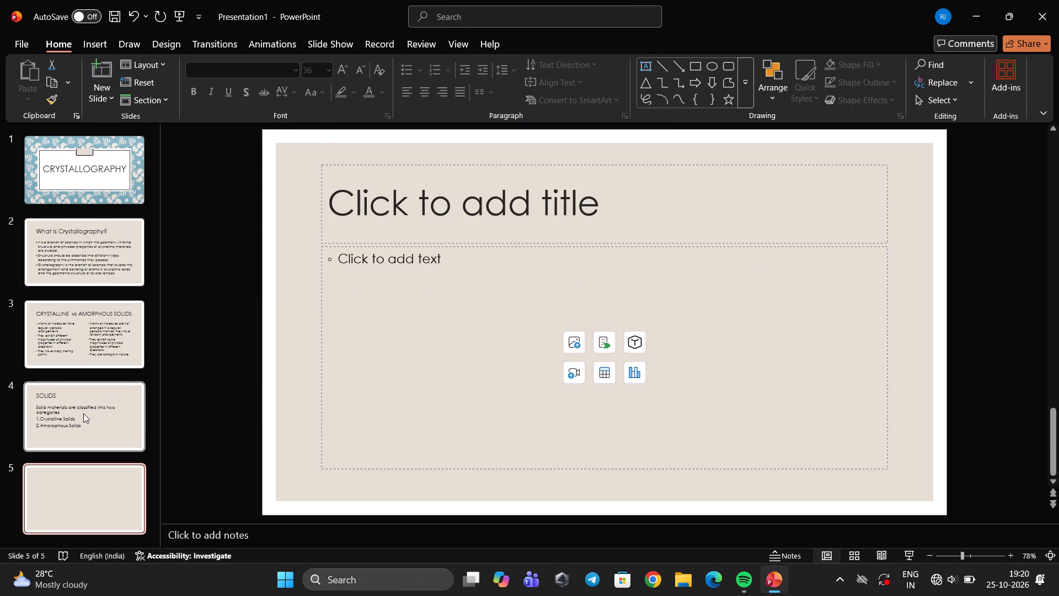
# Move the SOLIDS slide ahead of the CRYSTALLINE vs AMORPHOUS SOLIDS slide, making it the third slide.
pyautogui.moveTo(83, 413); pyautogui.dragTo(78, 302)
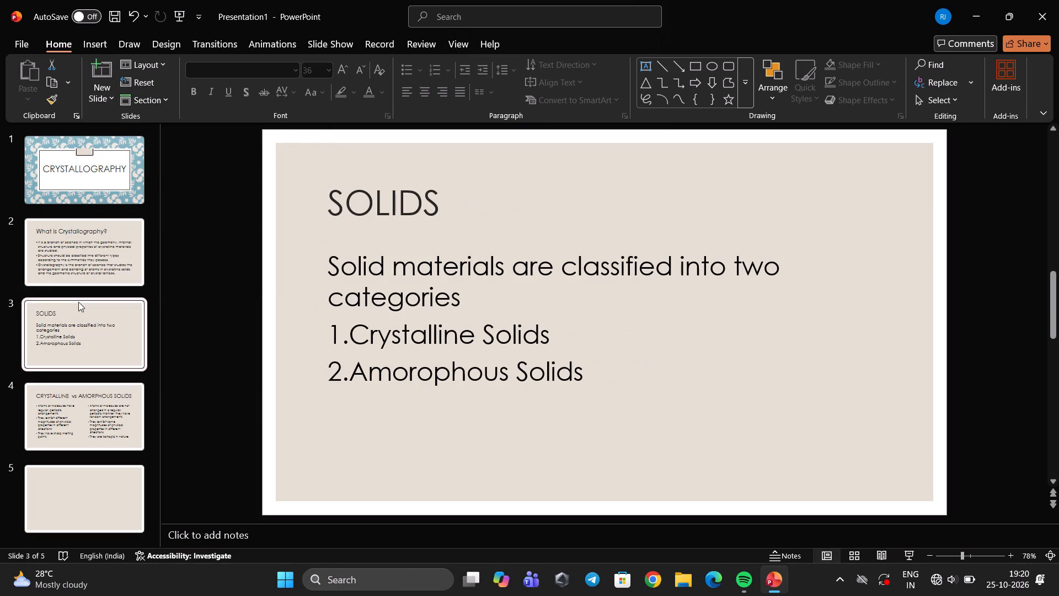
# Append a space and a colon to the third slide's title so it reads "SOLIDS :".
pyautogui.click(68, 169)
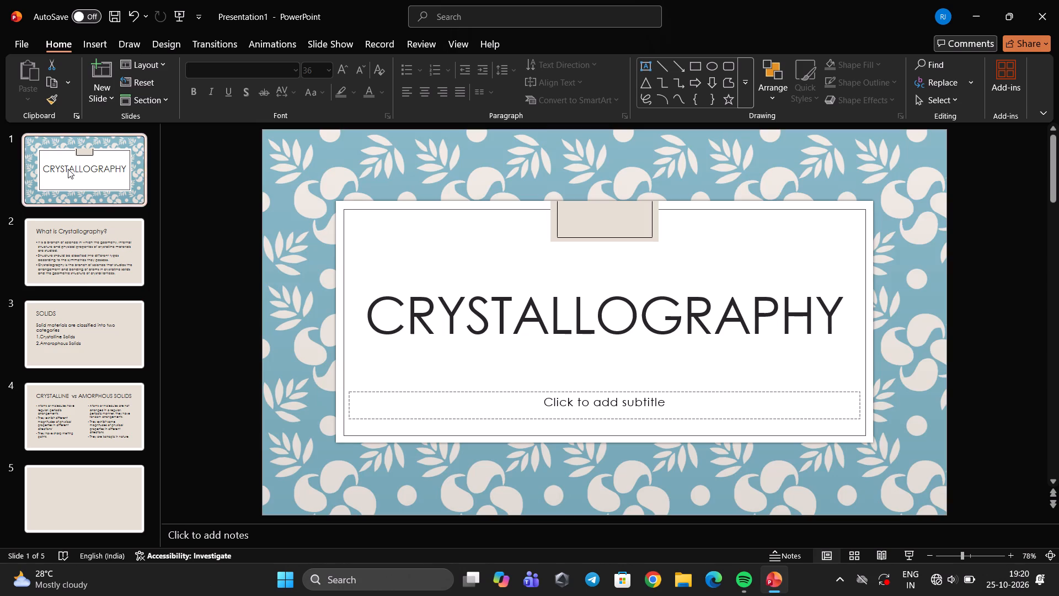
pyautogui.click(199, 184)
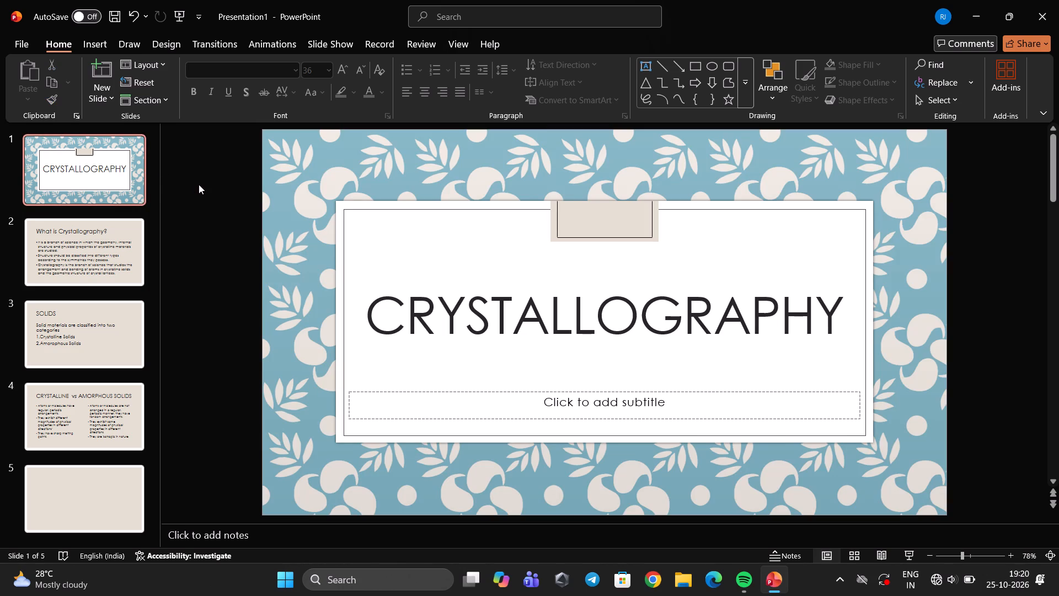
pyautogui.press('Right')
pyautogui.press('Right')
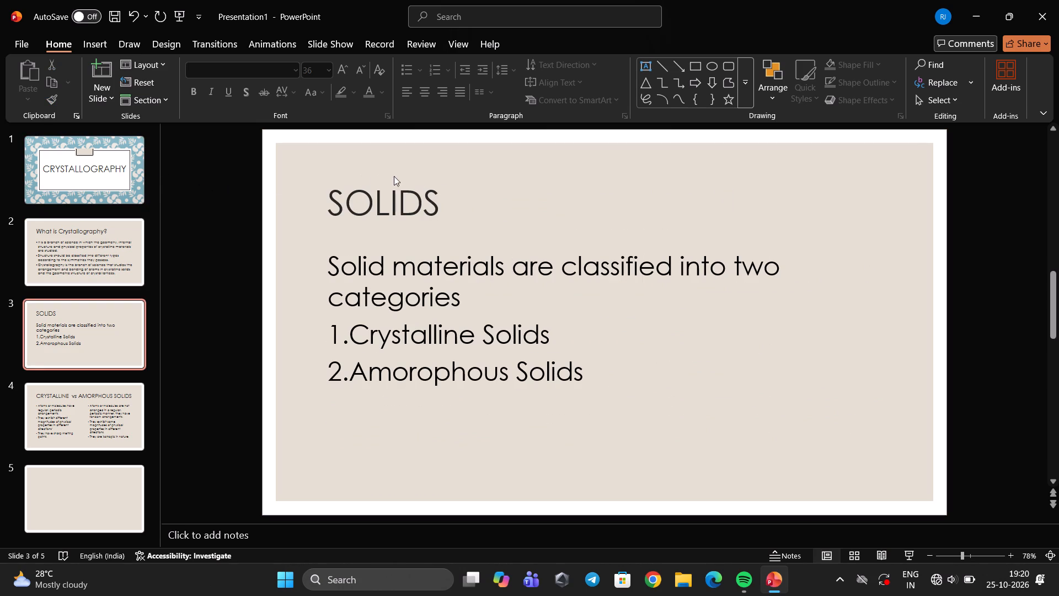
pyautogui.click(457, 201)
pyautogui.click(457, 201)
pyautogui.doubleClick(457, 201)
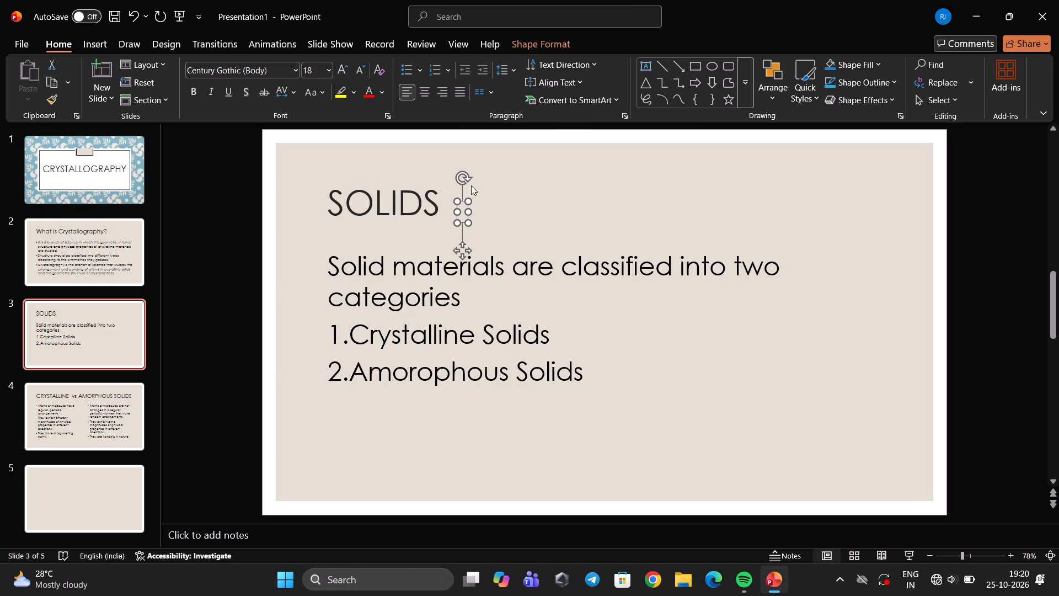
pyautogui.click(335, 198)
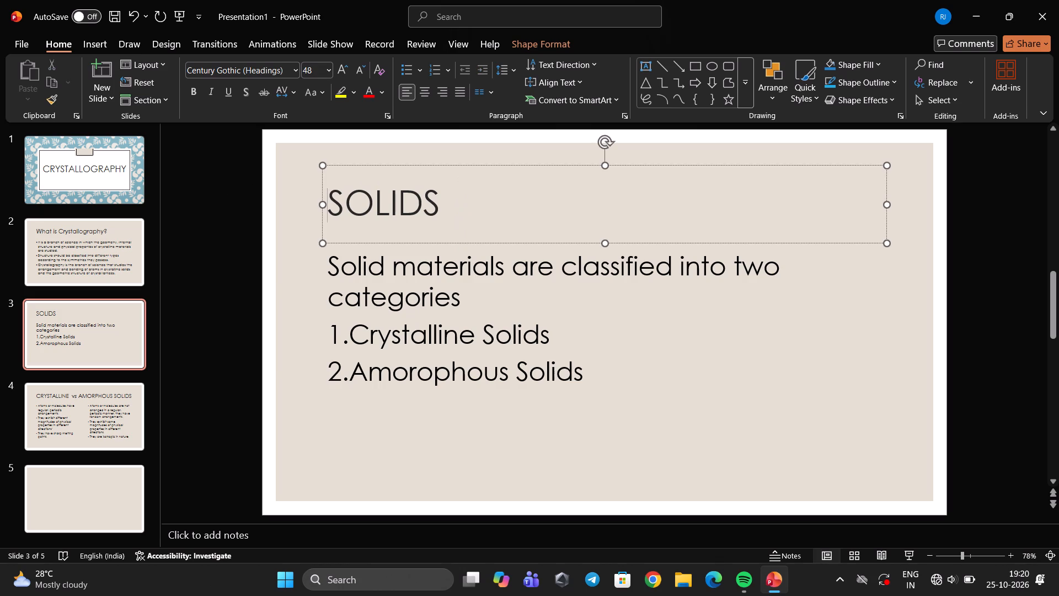
pyautogui.click(449, 198)
pyautogui.press('space')
pyautogui.hotkey('shift', ':')
pyautogui.press('Right')
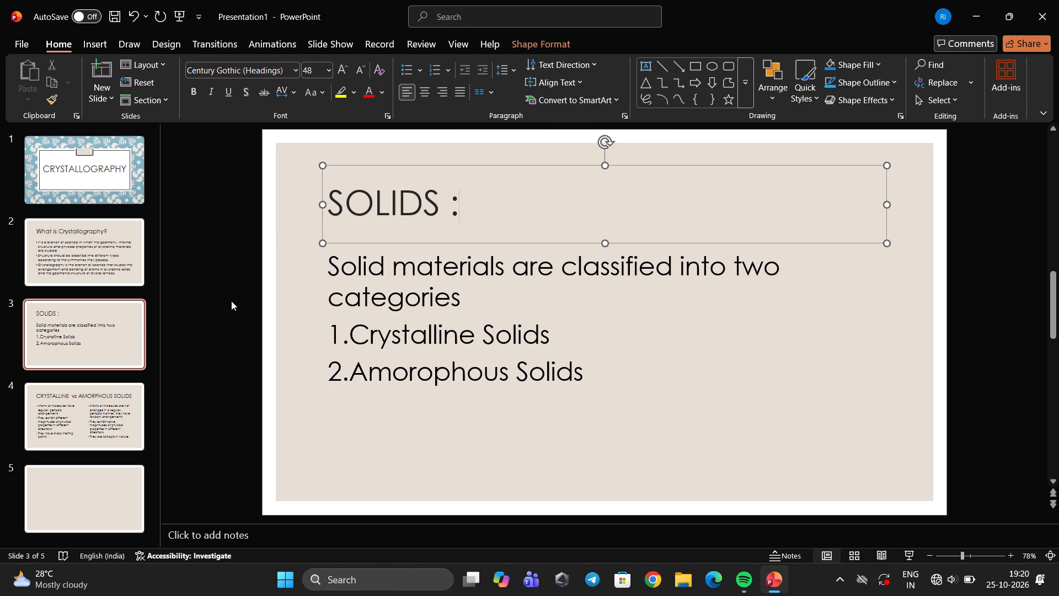
pyautogui.click(231, 301)
# Open the empty fifth slide for editing.
pyautogui.press('Right')
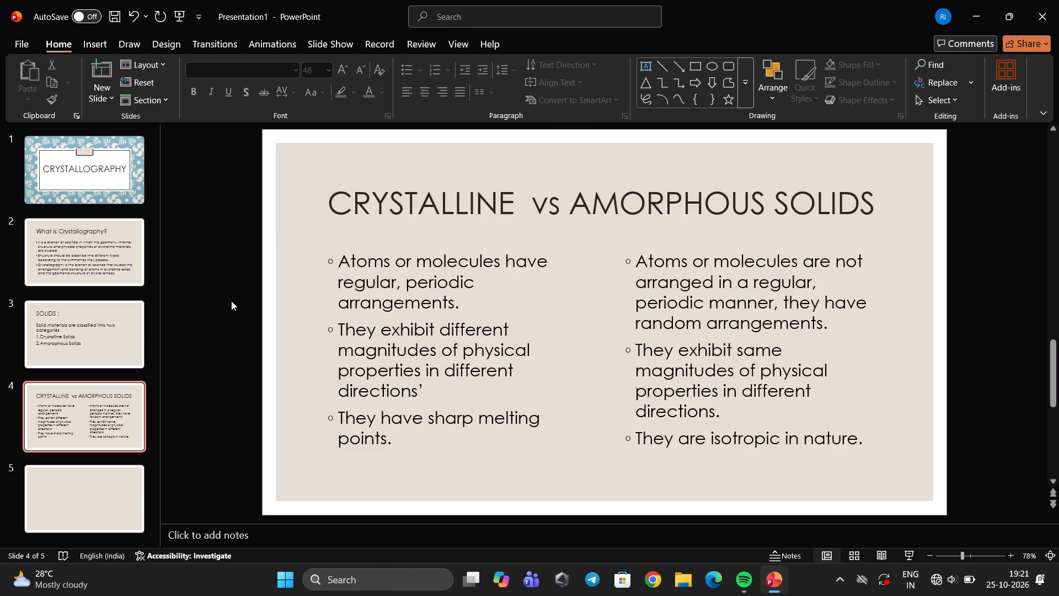
pyautogui.click(52, 517)
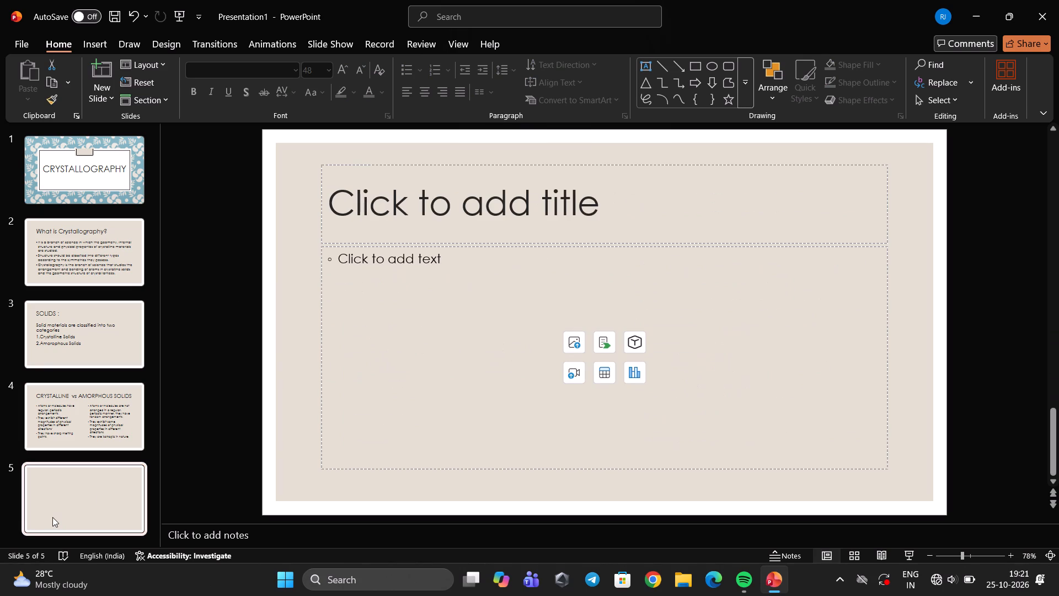
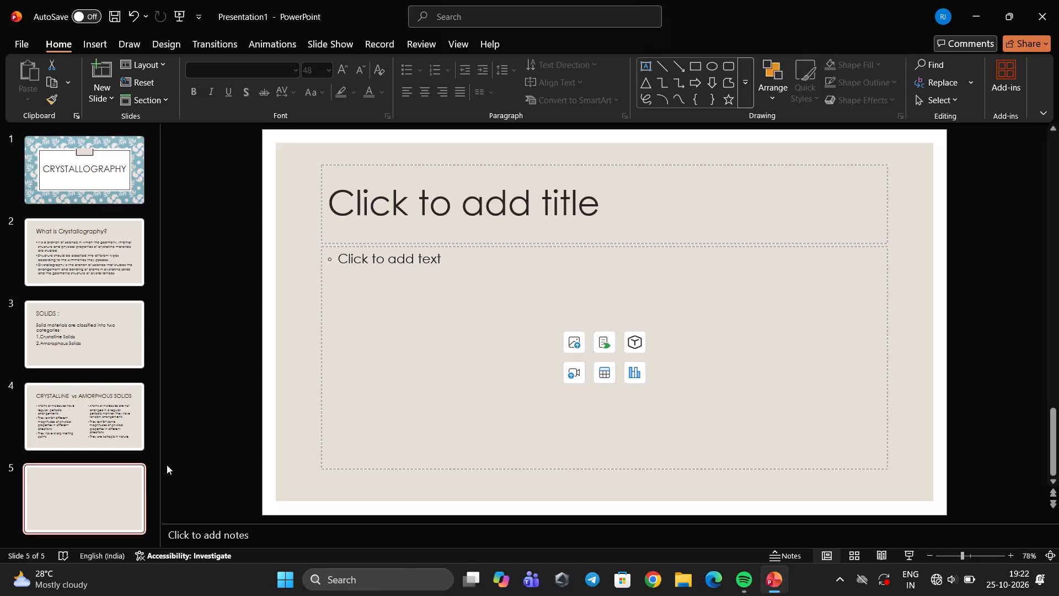
# Enter "THE UNIT CELL AND SPACE LATTICE" as the title of the fifth slide.
pyautogui.click(383, 224)
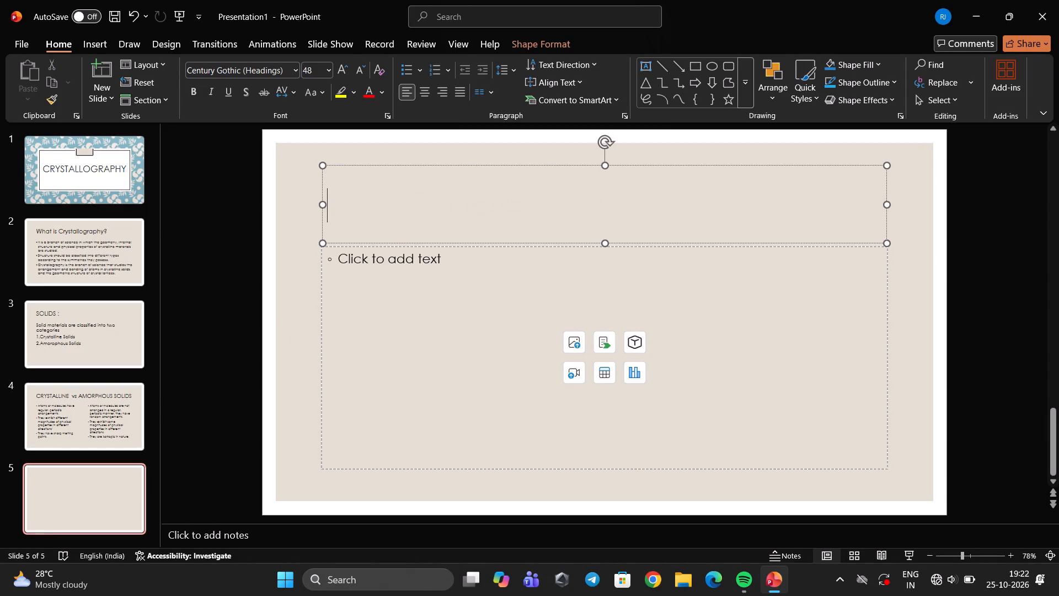
pyautogui.press('t')
pyautogui.press('BackSpace')
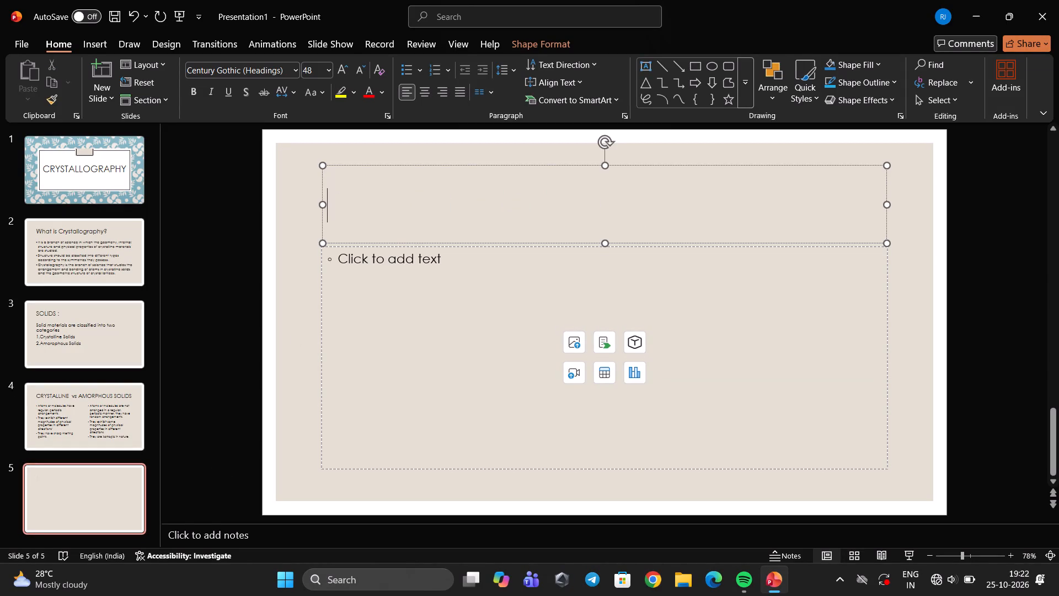
pyautogui.write('THE UNIT CELL AND SPACE LATTICE')
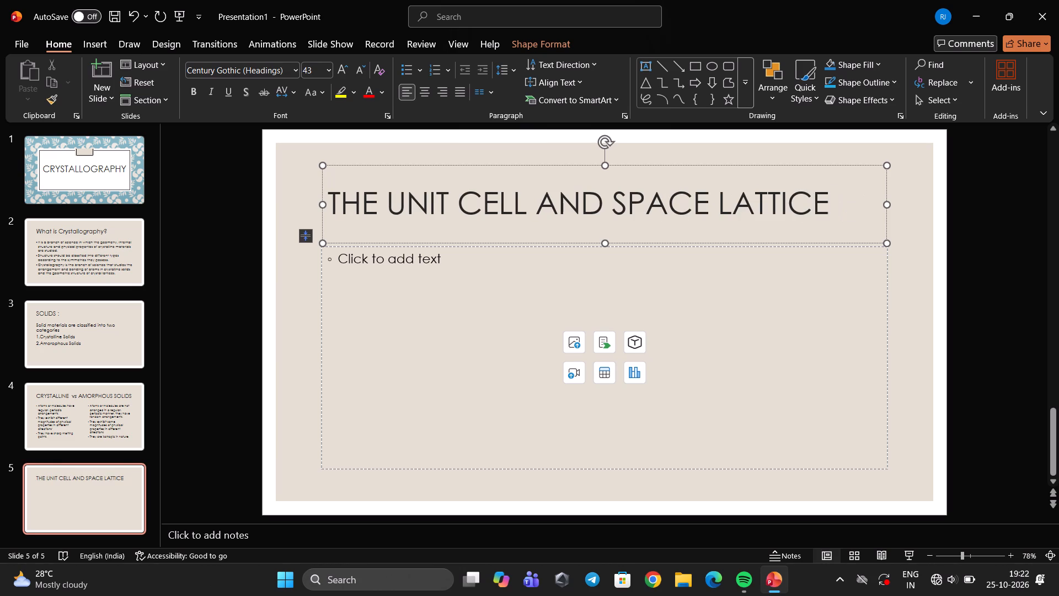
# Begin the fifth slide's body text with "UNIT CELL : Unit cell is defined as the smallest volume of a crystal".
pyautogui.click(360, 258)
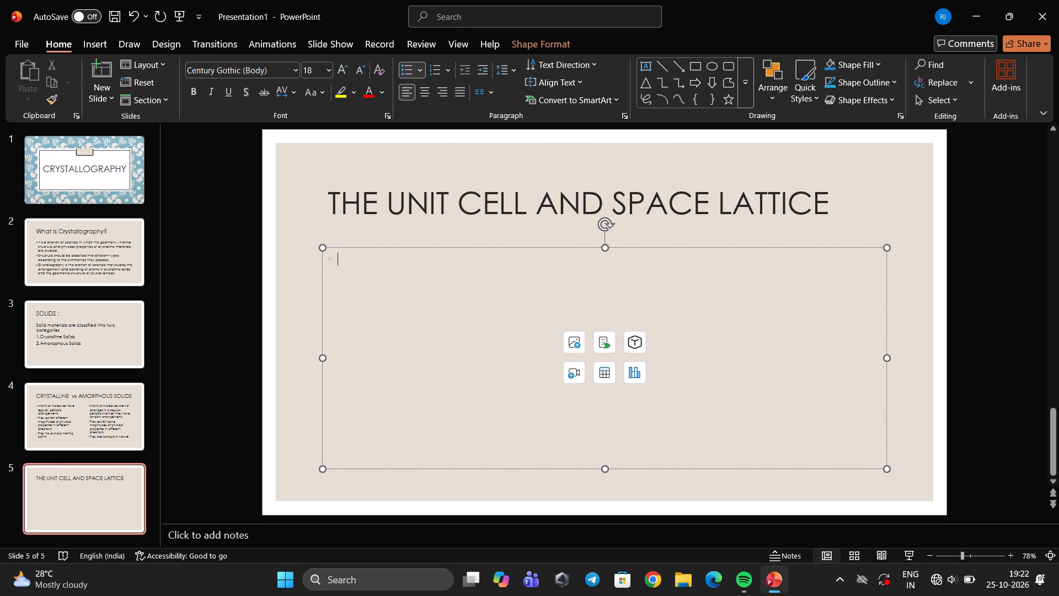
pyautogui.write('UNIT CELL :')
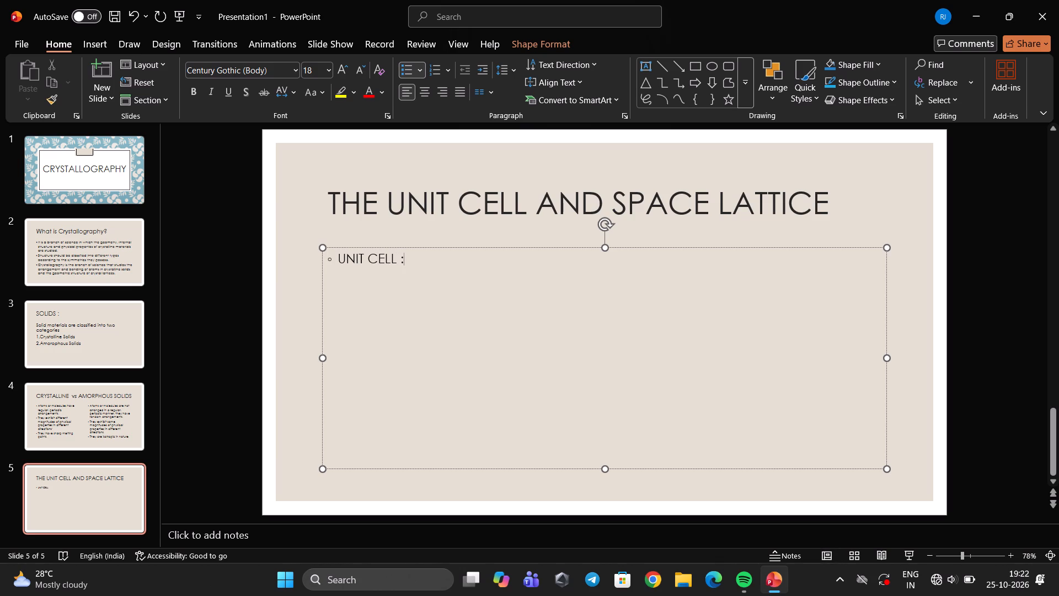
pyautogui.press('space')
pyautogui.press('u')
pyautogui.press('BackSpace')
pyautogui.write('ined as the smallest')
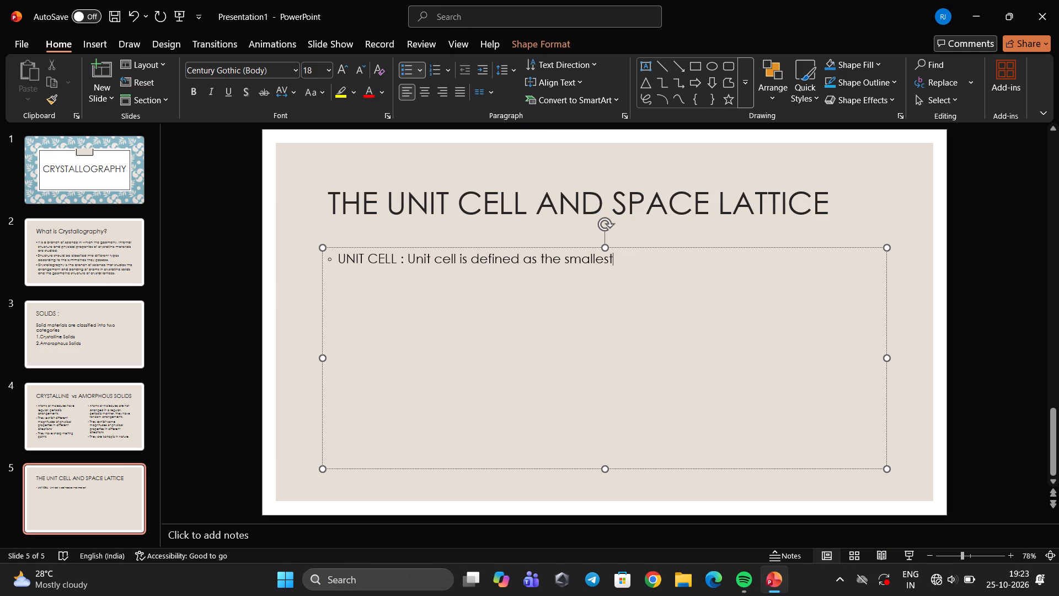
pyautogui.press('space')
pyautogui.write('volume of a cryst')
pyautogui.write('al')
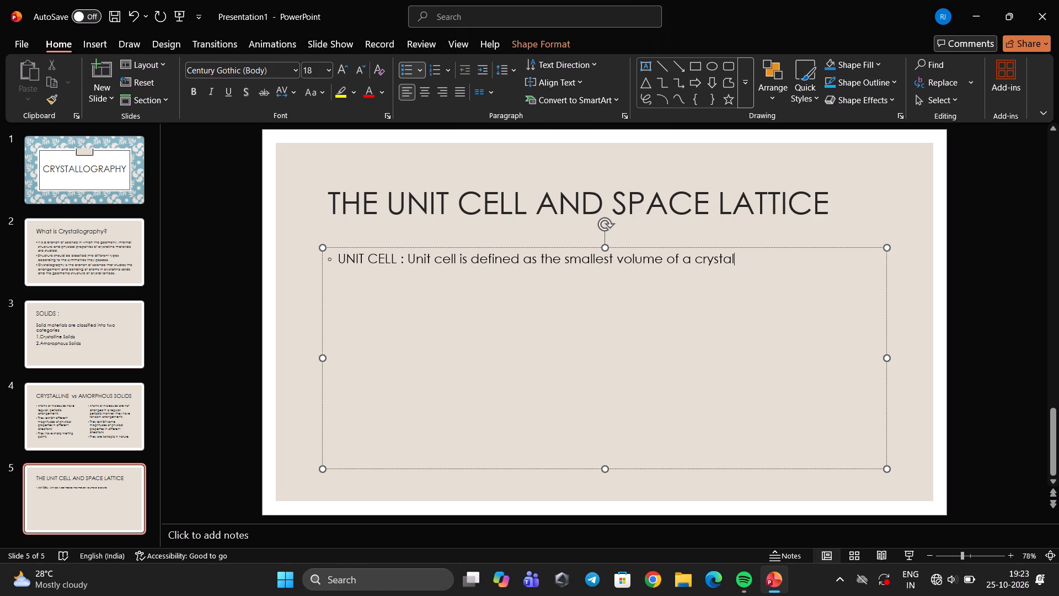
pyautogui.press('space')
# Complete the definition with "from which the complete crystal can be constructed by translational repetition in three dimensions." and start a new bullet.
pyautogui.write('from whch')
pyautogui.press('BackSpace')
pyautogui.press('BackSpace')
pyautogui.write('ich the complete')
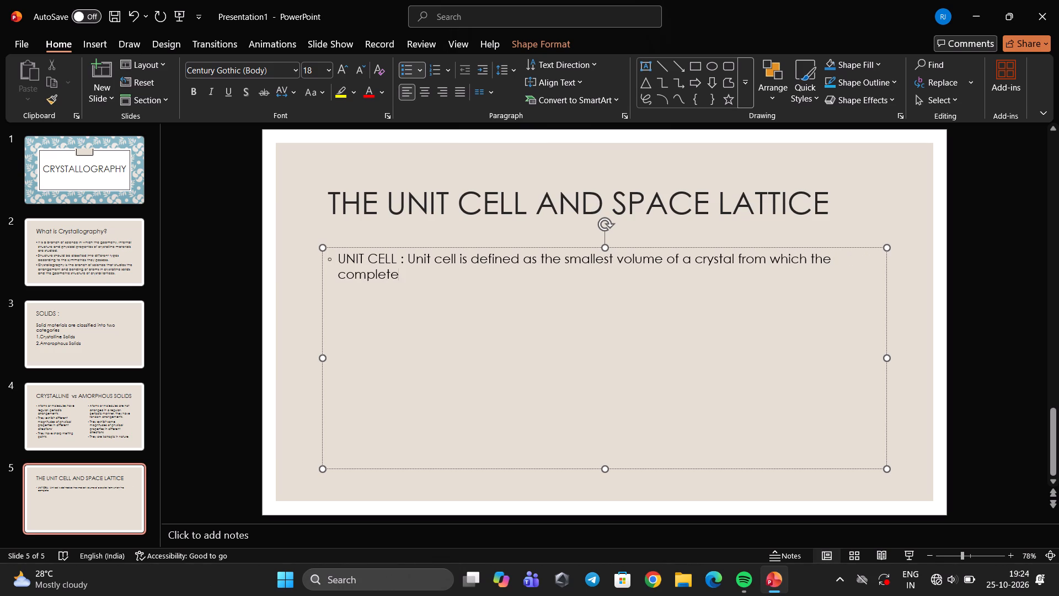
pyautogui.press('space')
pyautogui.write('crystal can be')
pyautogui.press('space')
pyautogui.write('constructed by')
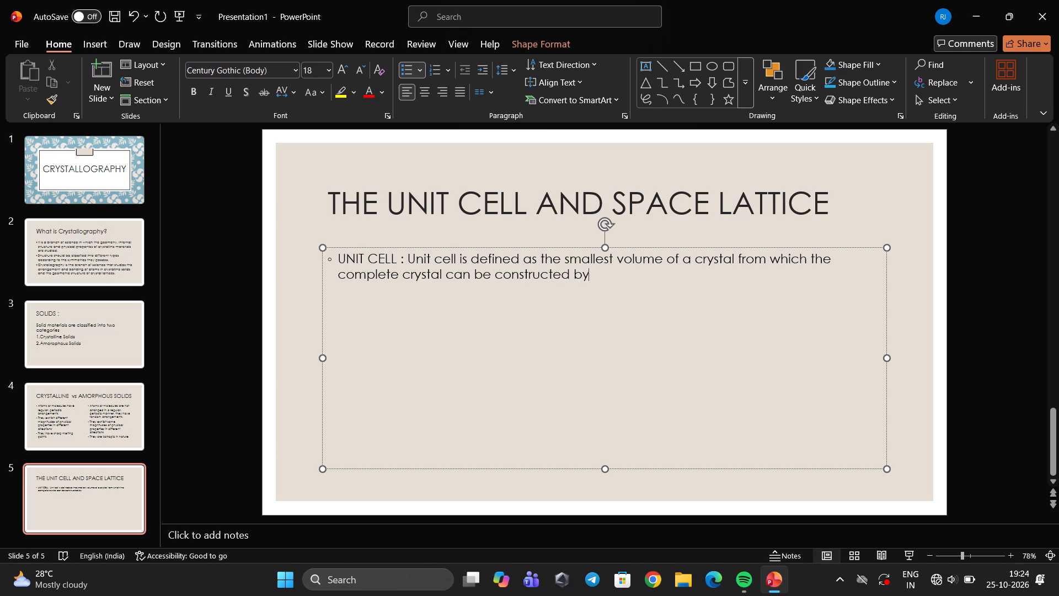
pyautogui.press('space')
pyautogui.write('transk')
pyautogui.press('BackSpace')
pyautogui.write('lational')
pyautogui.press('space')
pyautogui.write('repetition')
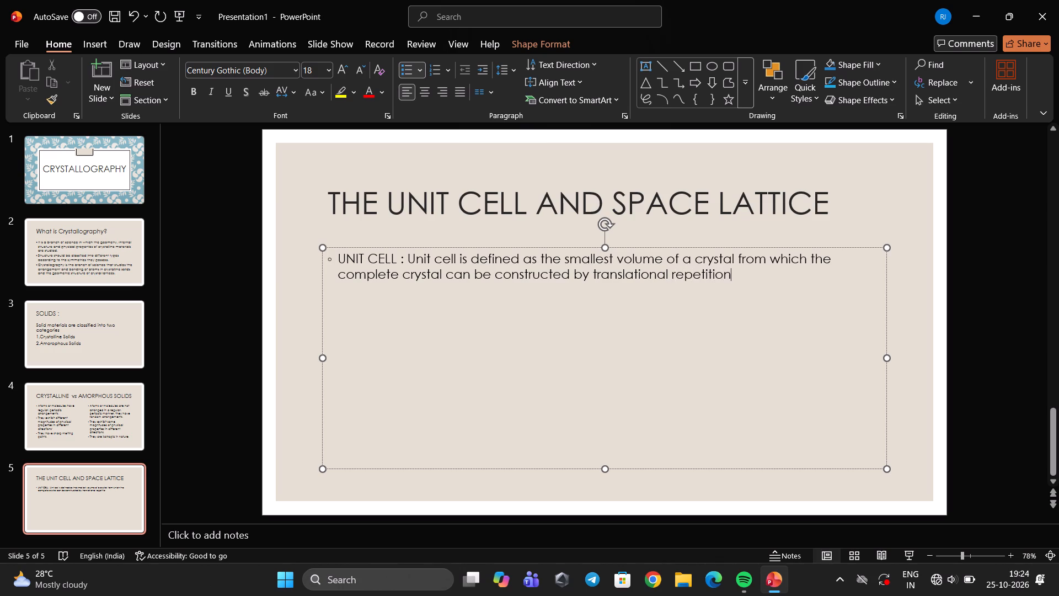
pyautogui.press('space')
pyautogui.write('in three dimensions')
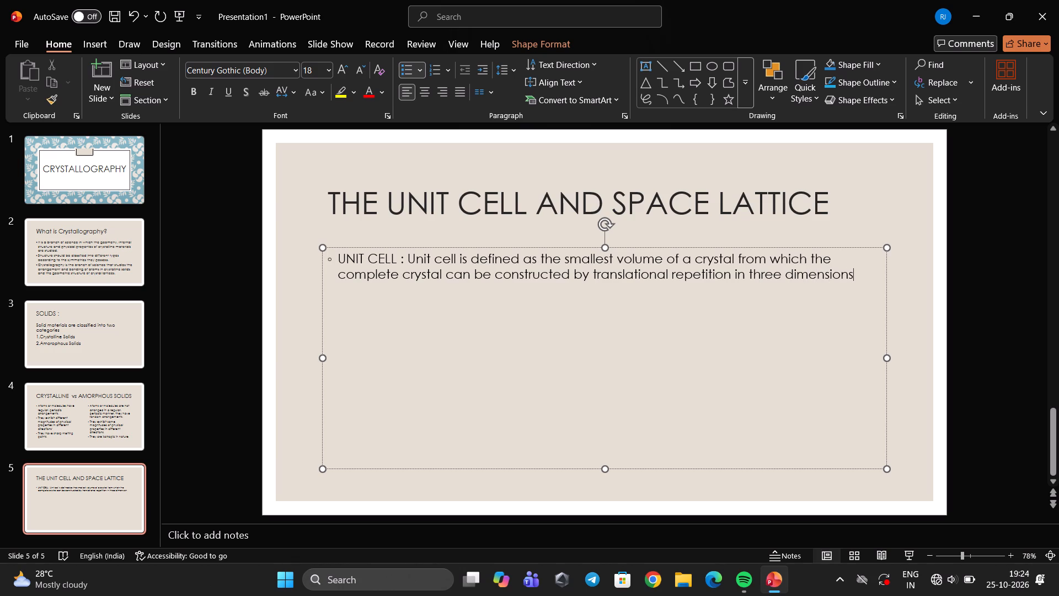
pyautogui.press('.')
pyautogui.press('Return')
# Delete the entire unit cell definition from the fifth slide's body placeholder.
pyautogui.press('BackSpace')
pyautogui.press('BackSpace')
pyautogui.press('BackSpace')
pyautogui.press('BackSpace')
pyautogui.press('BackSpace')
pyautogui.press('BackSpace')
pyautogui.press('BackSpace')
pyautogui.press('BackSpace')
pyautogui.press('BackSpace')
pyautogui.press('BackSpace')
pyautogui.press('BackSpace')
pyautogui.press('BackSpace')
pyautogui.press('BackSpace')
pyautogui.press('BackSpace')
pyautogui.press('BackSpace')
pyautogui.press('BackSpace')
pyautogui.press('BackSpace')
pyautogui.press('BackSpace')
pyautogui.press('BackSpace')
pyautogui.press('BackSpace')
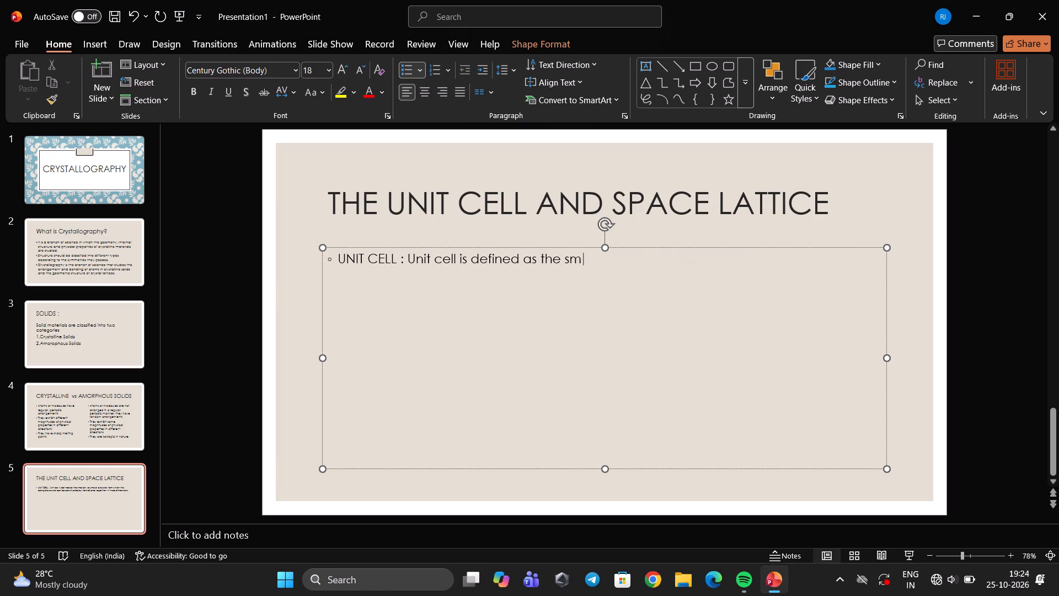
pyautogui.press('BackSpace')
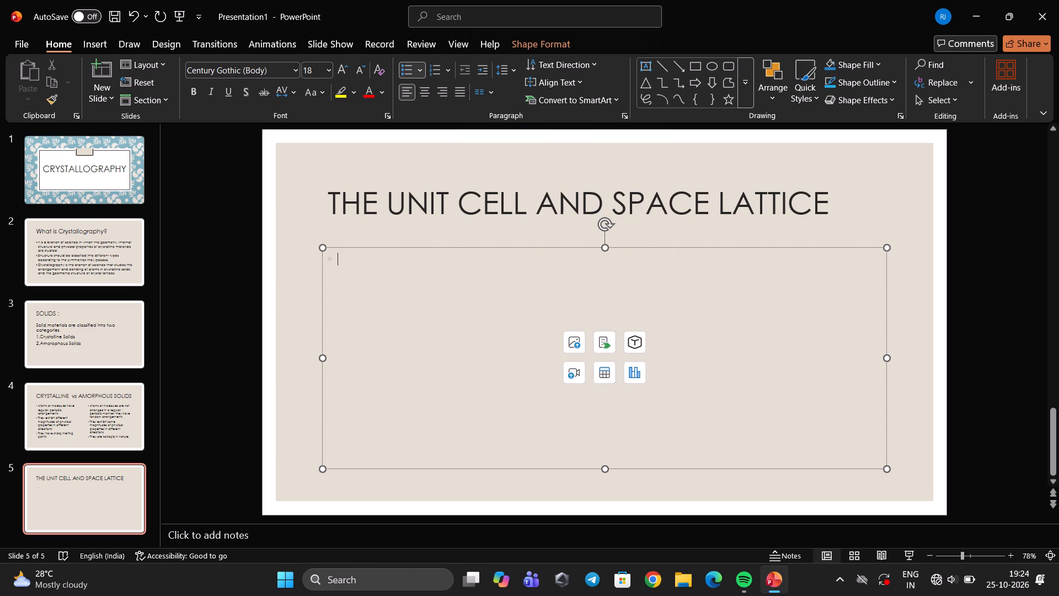
# Restart the computer's Wi-Fi and connect it to the Redmi A2 network.
pyautogui.click(575, 342)
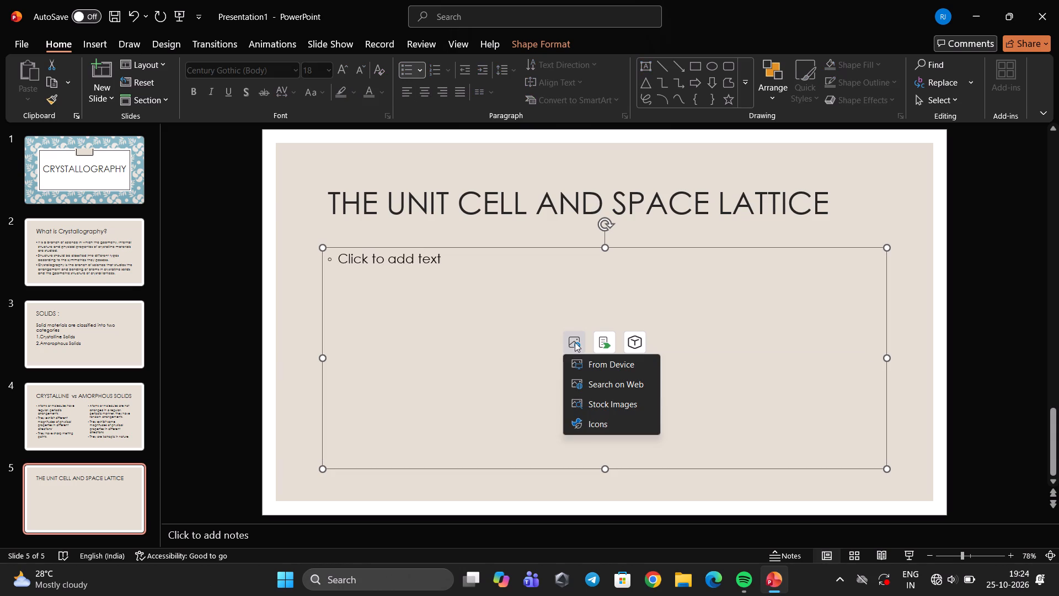
pyautogui.click(959, 587)
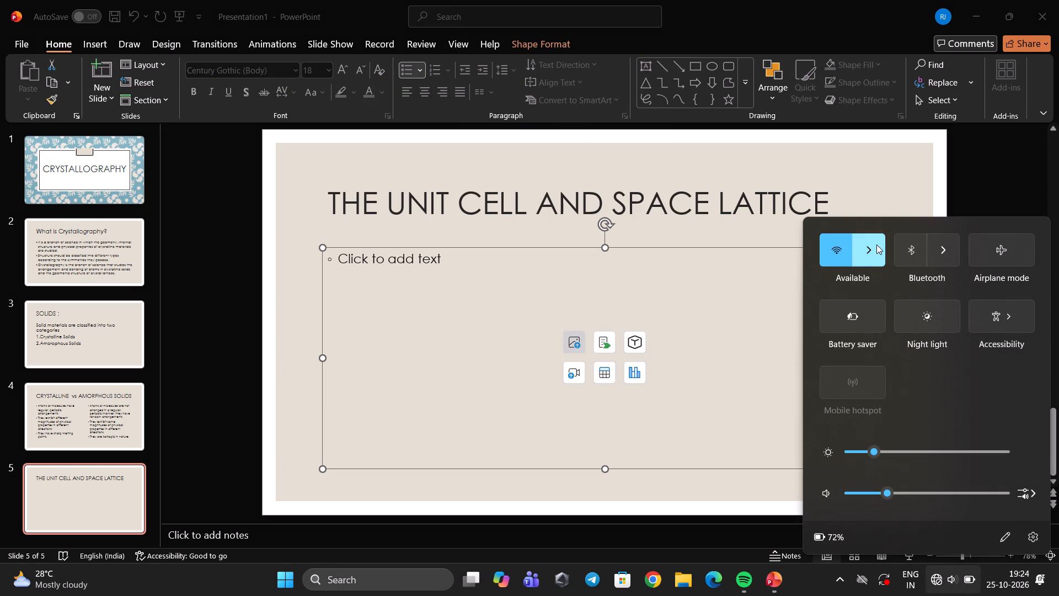
pyautogui.click(876, 237)
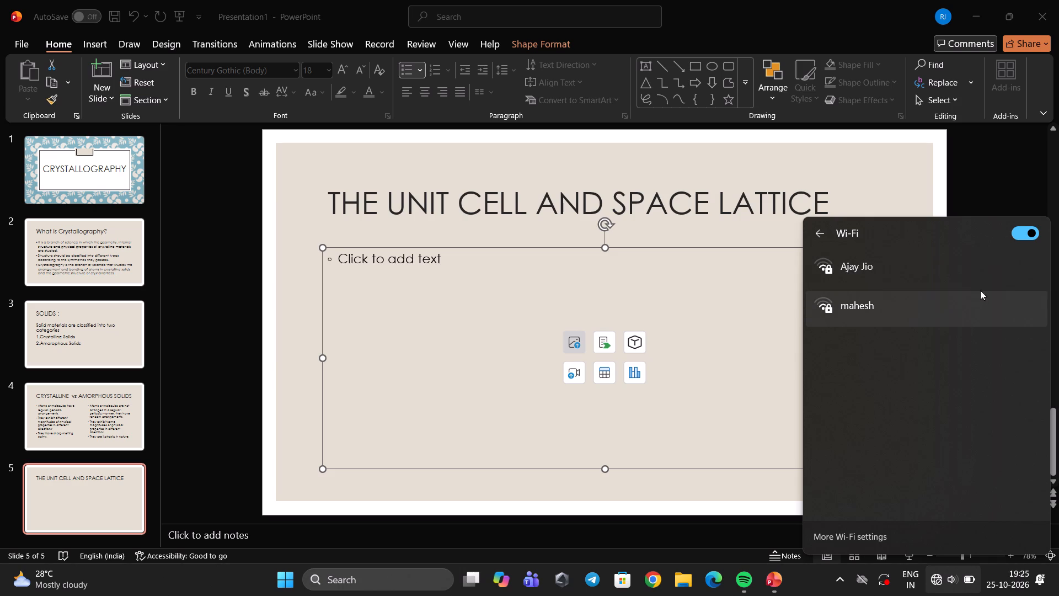
pyautogui.click(1018, 236)
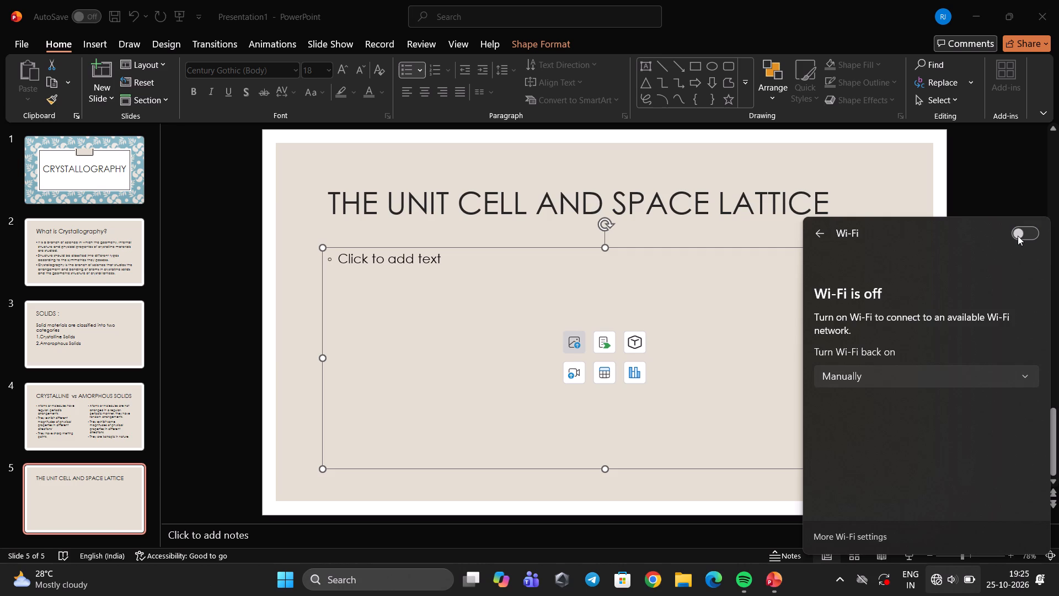
pyautogui.click(1018, 236)
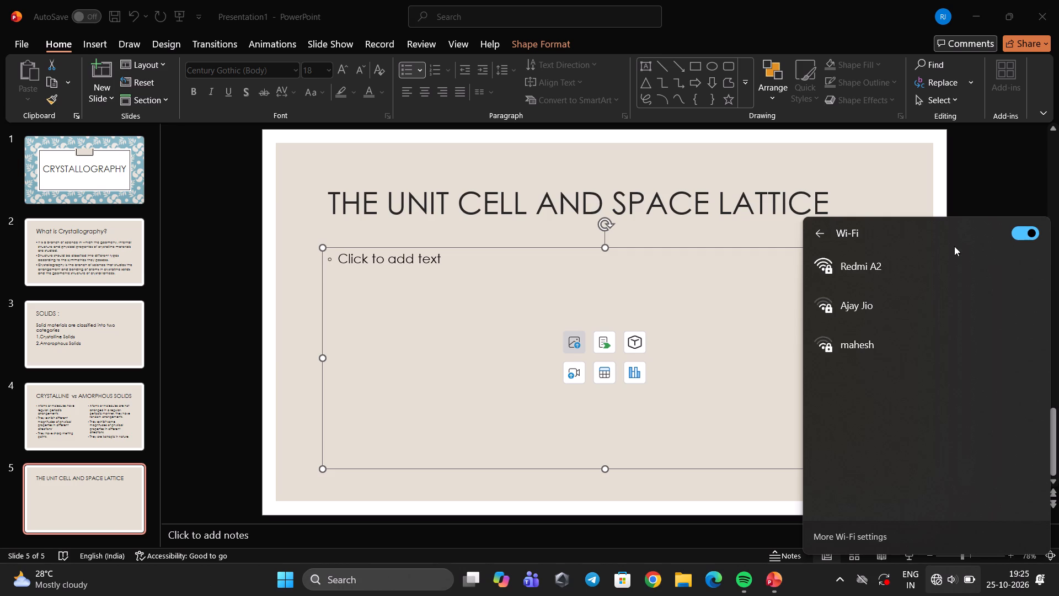
pyautogui.click(939, 271)
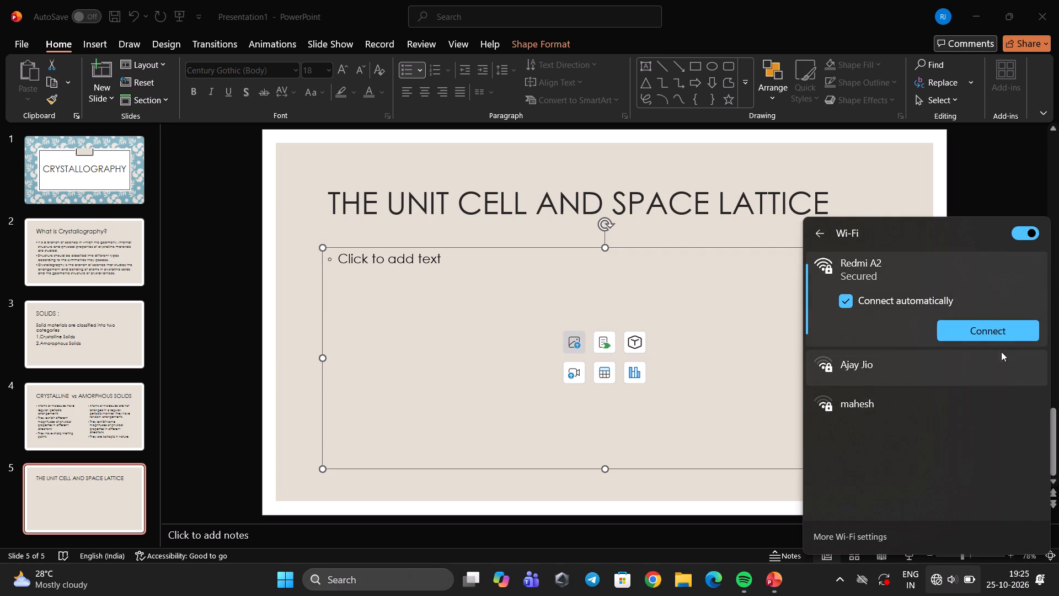
pyautogui.click(999, 331)
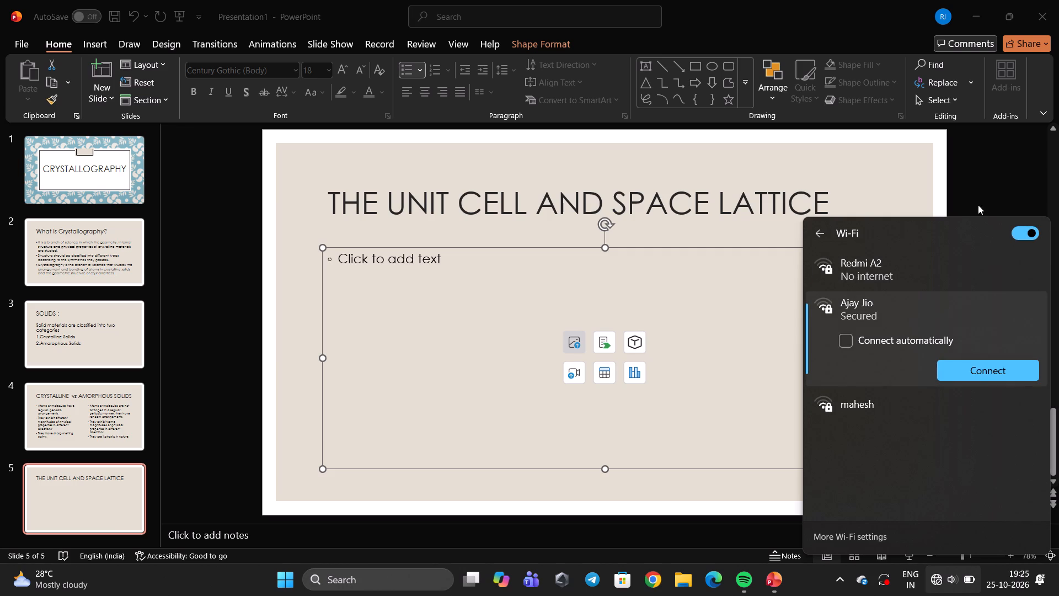
pyautogui.click(987, 185)
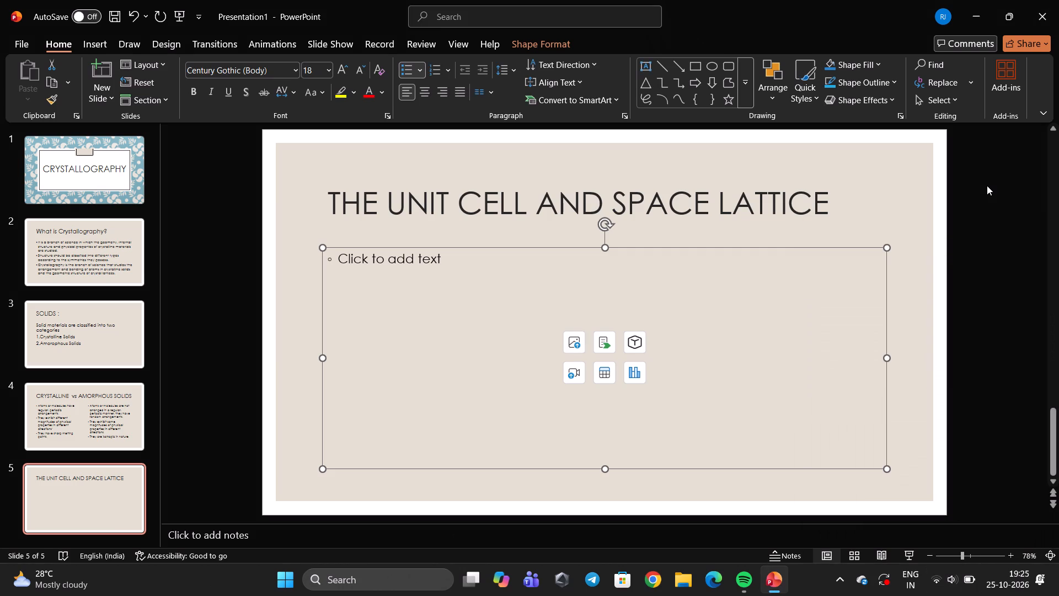
# Search the web for "unit cell" pictures to fill the fifth slide's body placeholder.
pyautogui.click(574, 343)
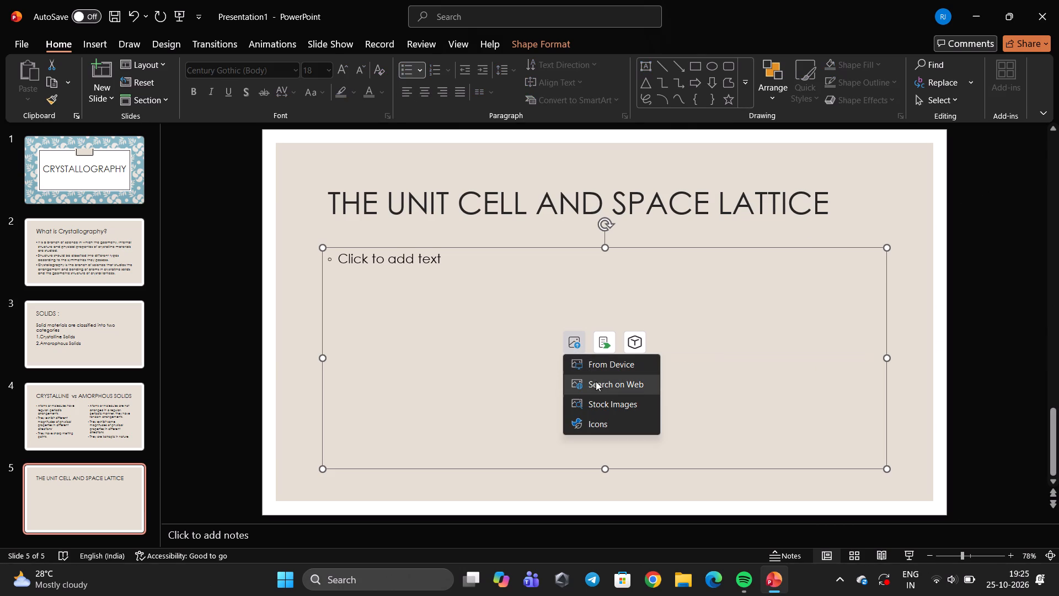
pyautogui.click(597, 387)
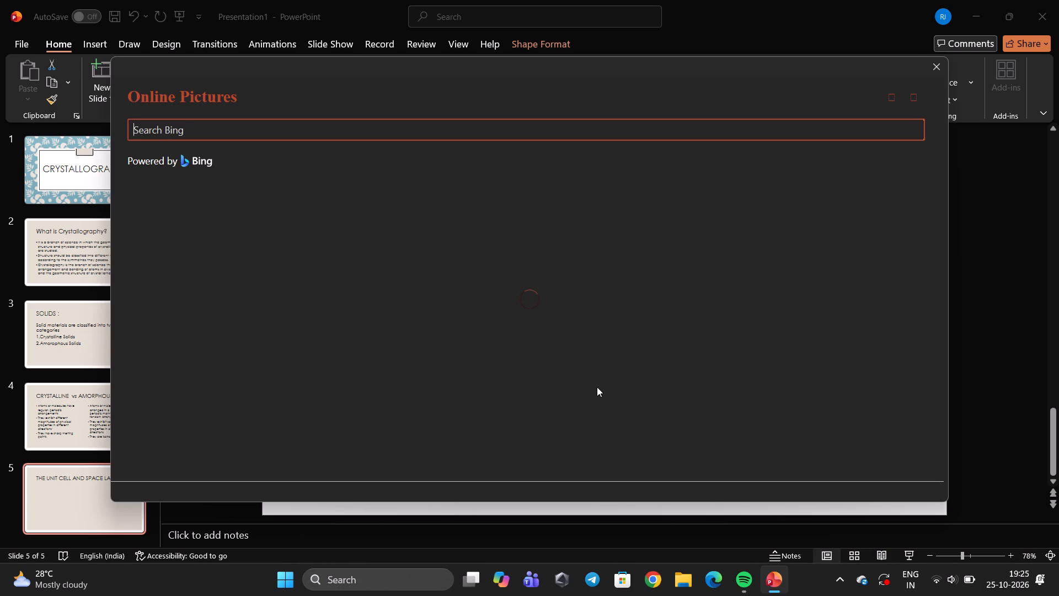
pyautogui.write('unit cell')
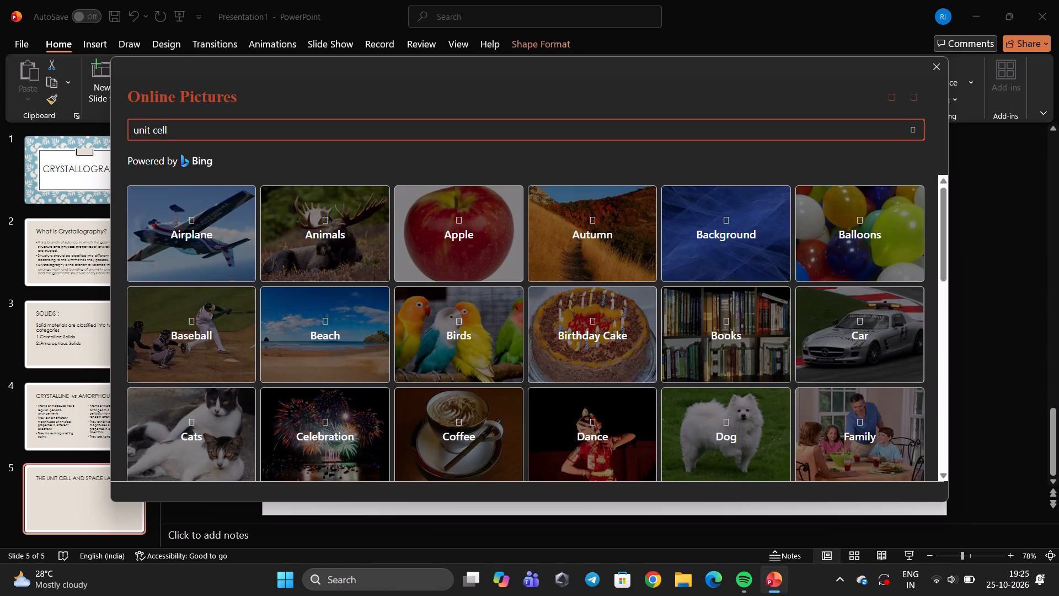
# Search online pictures for "unit cell" and insert the image of a green unit cell beside a space lattice.
pyautogui.press('Return')
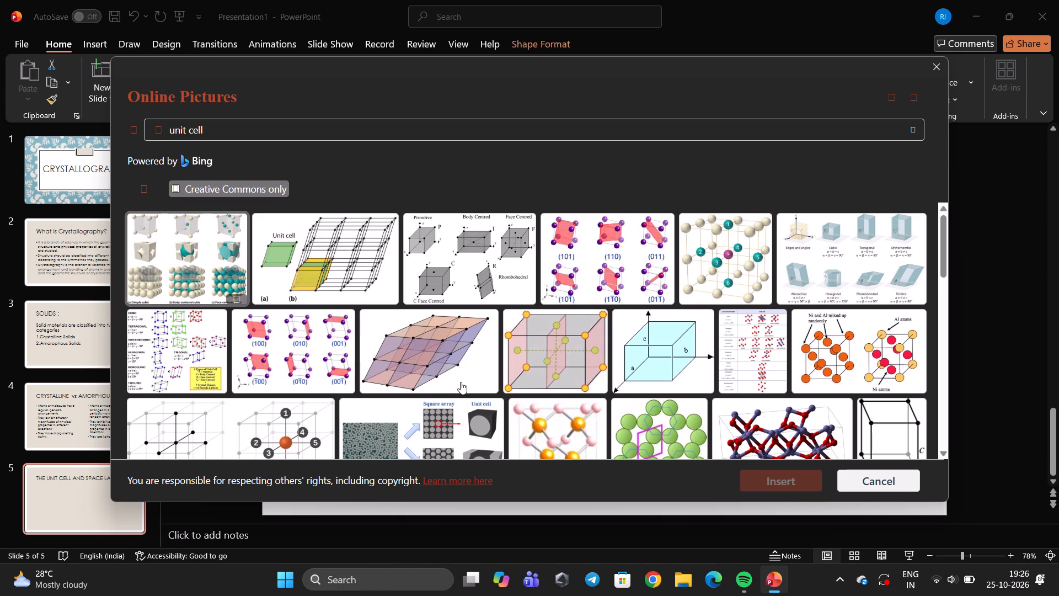
pyautogui.scroll(-3, 461, 382)
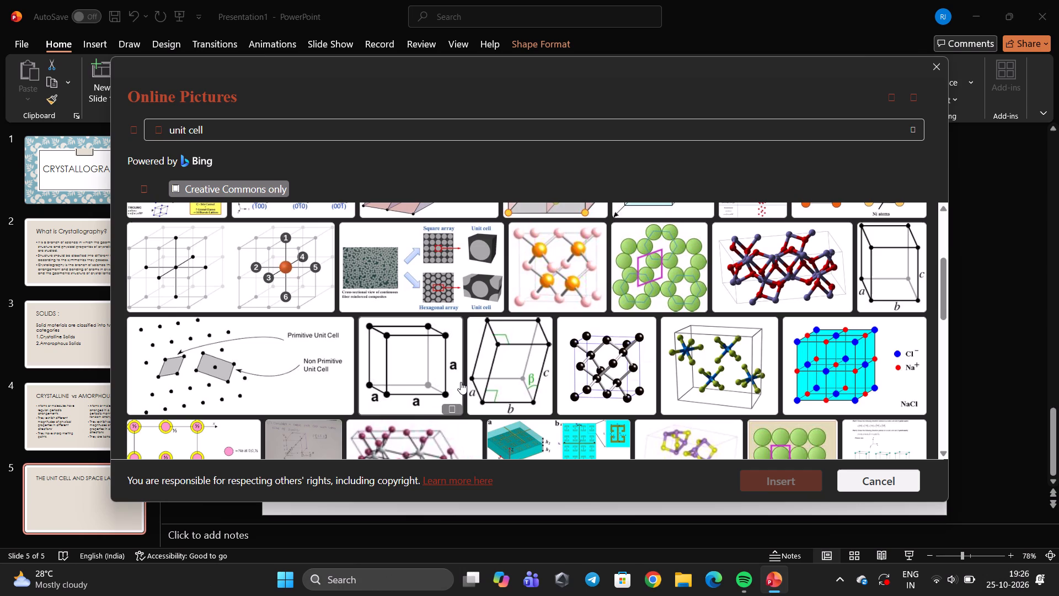
pyautogui.scroll(5, 461, 382)
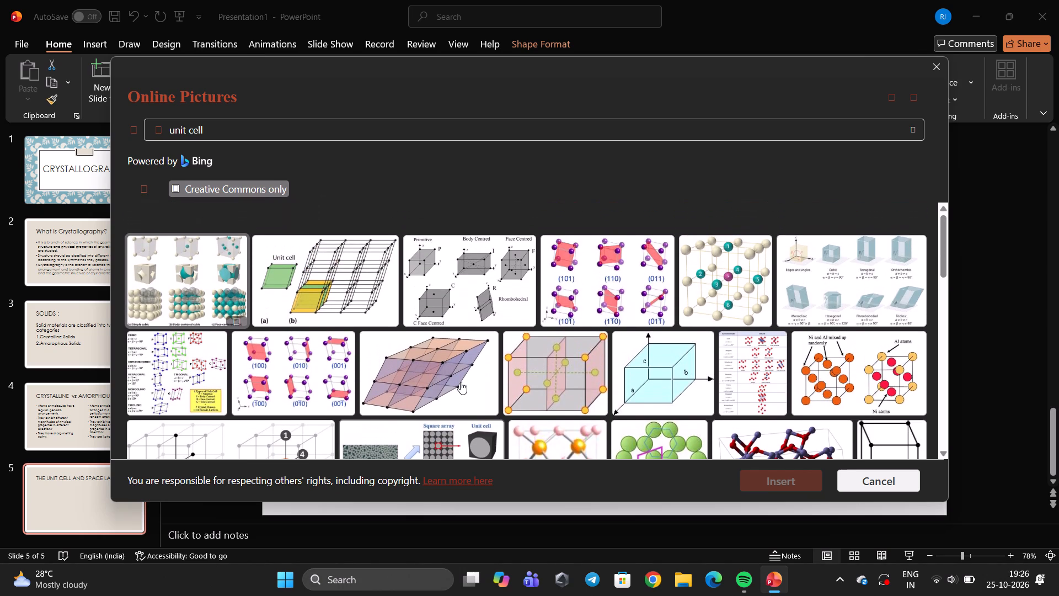
pyautogui.click(335, 256)
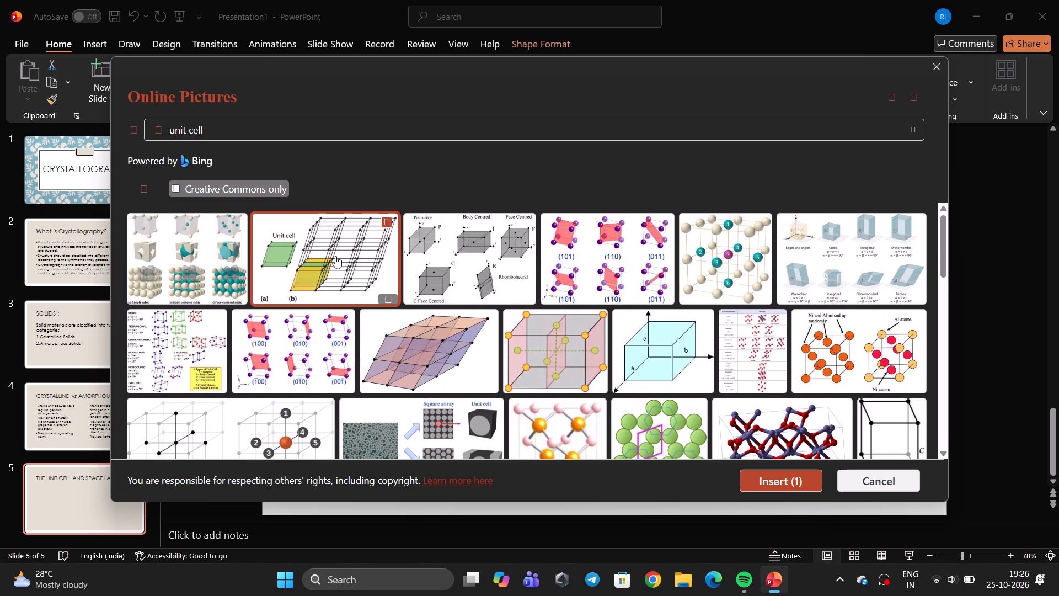
pyautogui.doubleClick(335, 256)
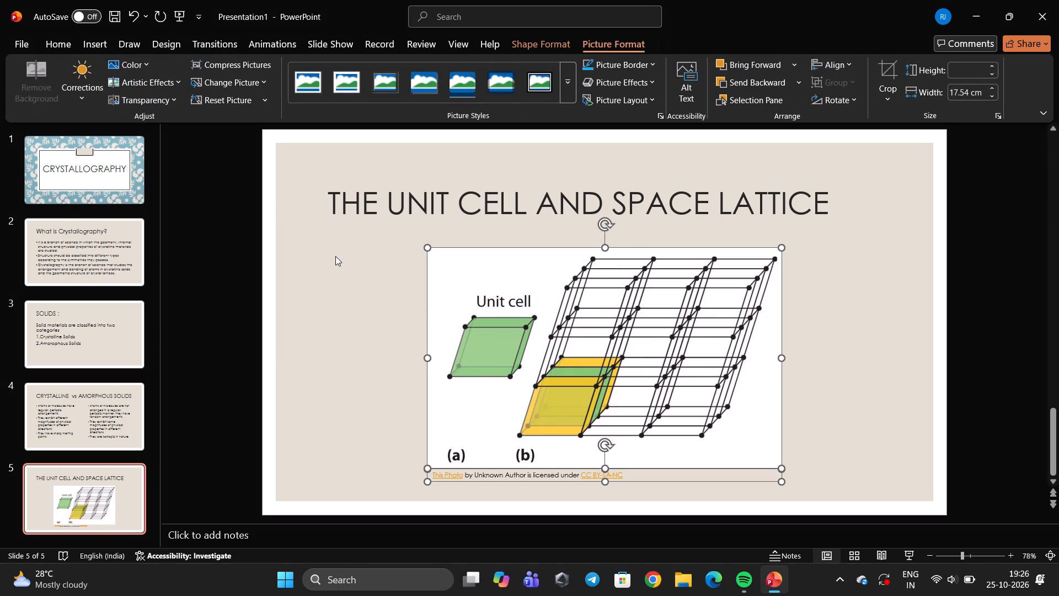
# Resize the lattice picture, narrowing it to a width of 14.04 cm and reducing its height to the lower part of the slide.
pyautogui.click(603, 248)
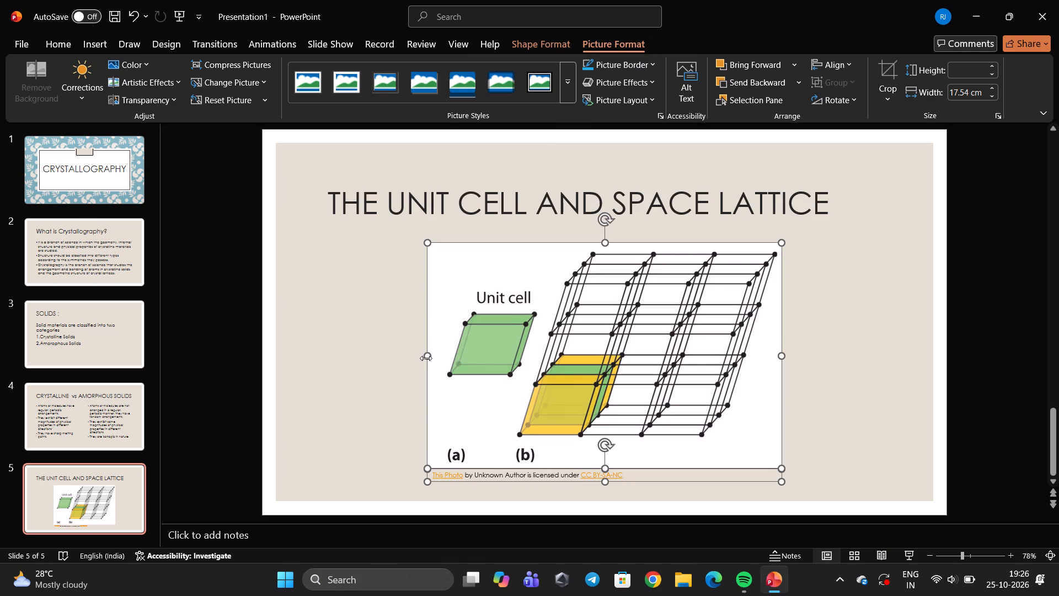
pyautogui.moveTo(426, 358); pyautogui.dragTo(499, 360)
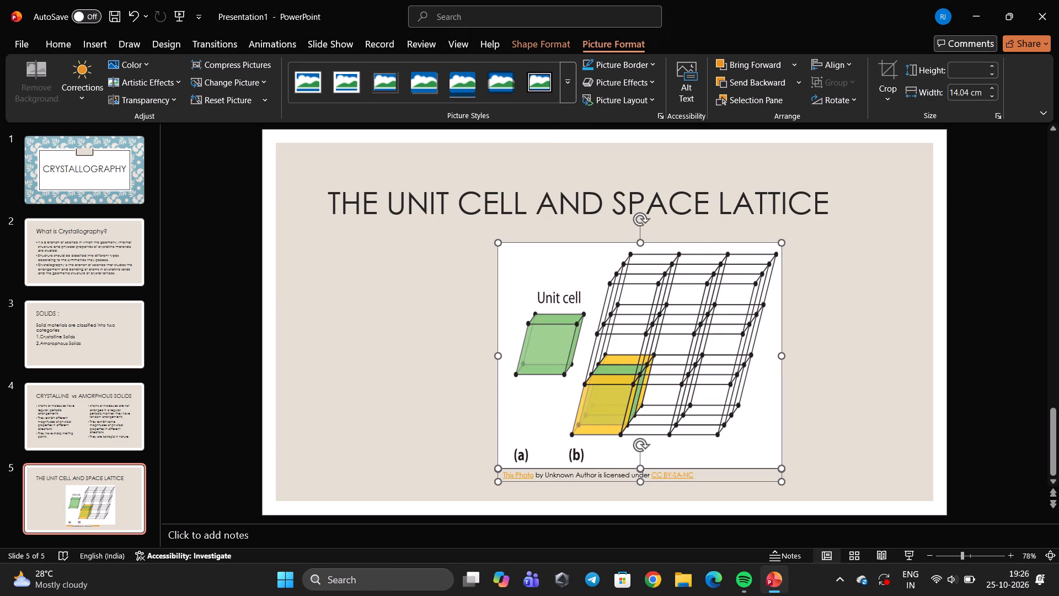
pyautogui.moveTo(640, 467); pyautogui.dragTo(639, 447)
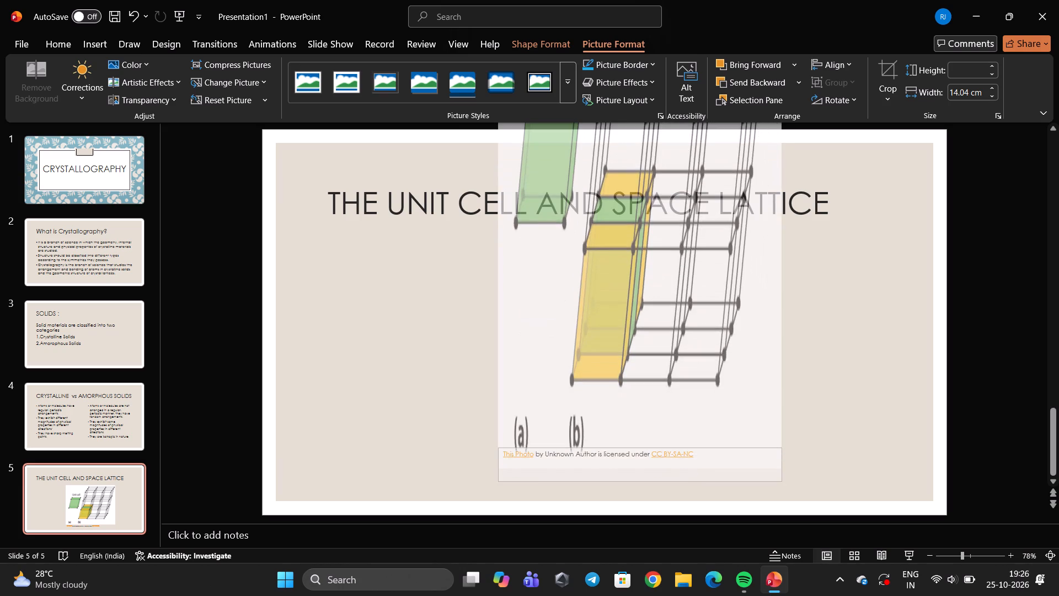
pyautogui.moveTo(639, 447); pyautogui.dragTo(637, 473)
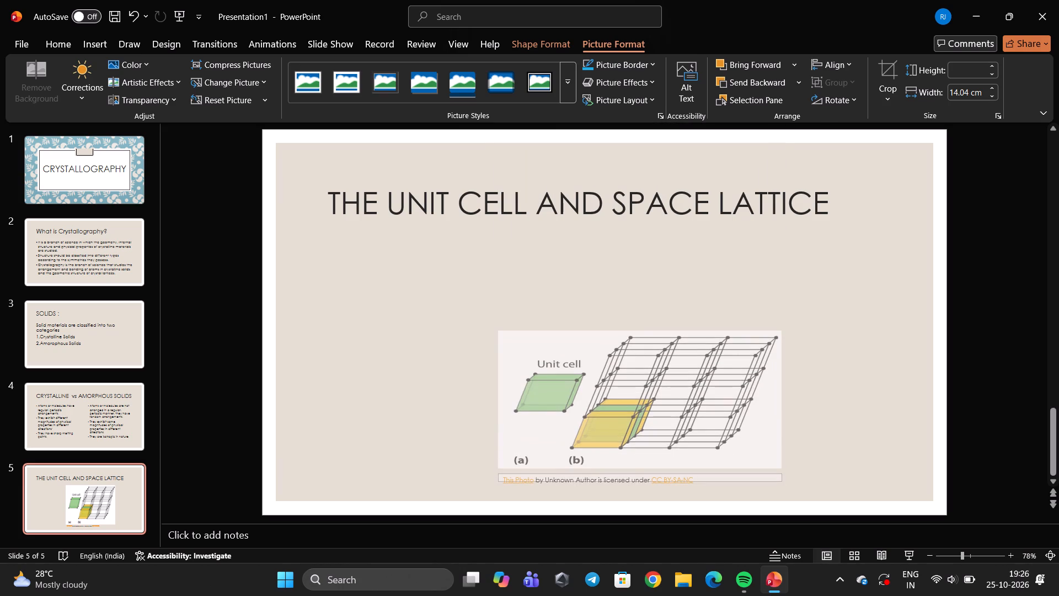
pyautogui.moveTo(637, 473); pyautogui.dragTo(637, 473)
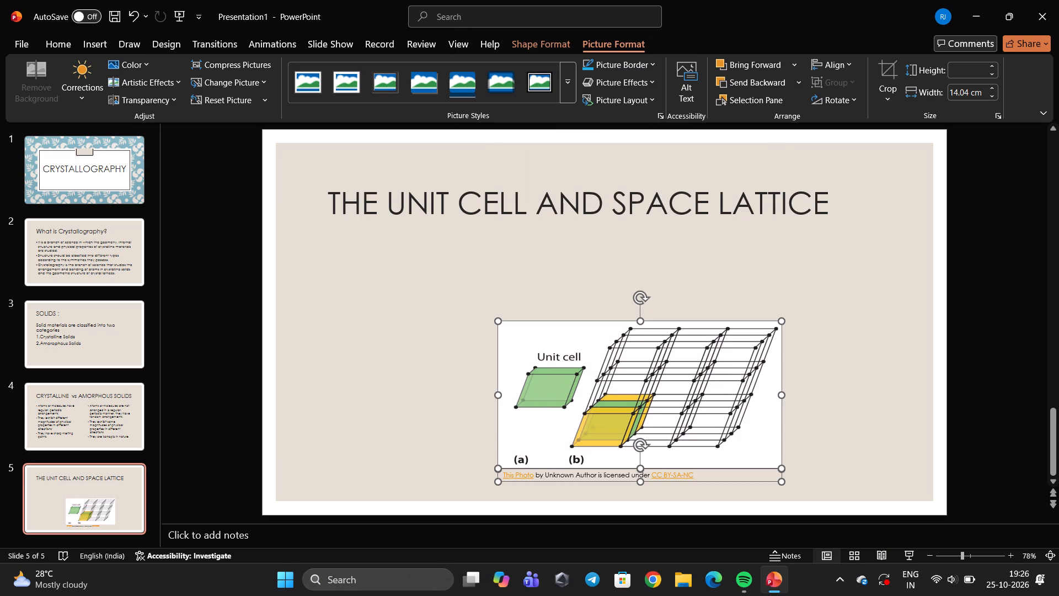
# Move the lattice picture with its attribution caption into the lower-right corner of the slide.
pyautogui.moveTo(617, 386); pyautogui.dragTo(732, 397)
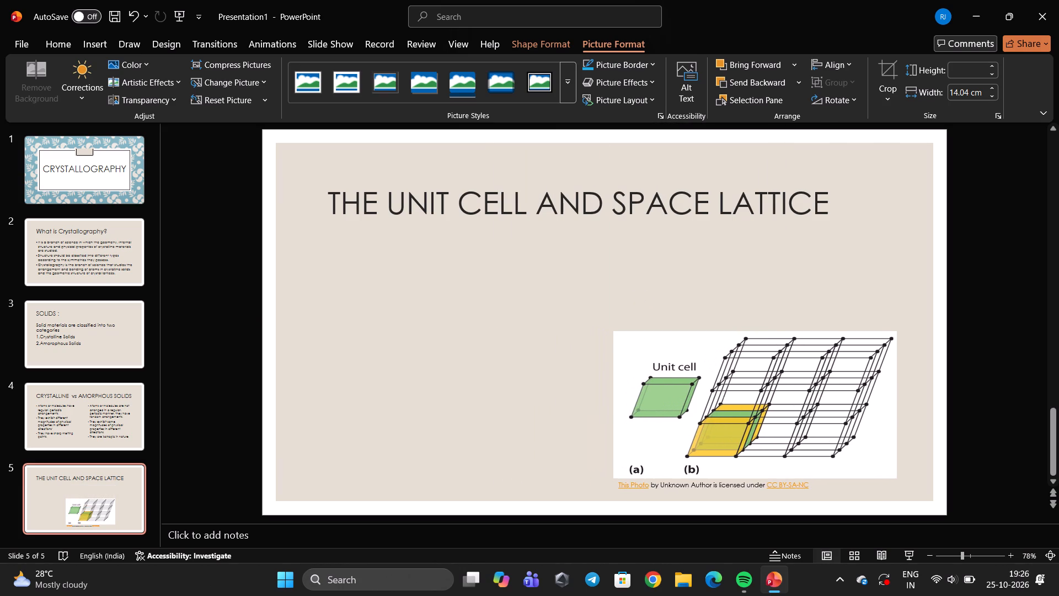
pyautogui.moveTo(732, 397); pyautogui.dragTo(734, 398)
pyautogui.moveTo(729, 391); pyautogui.dragTo(758, 403)
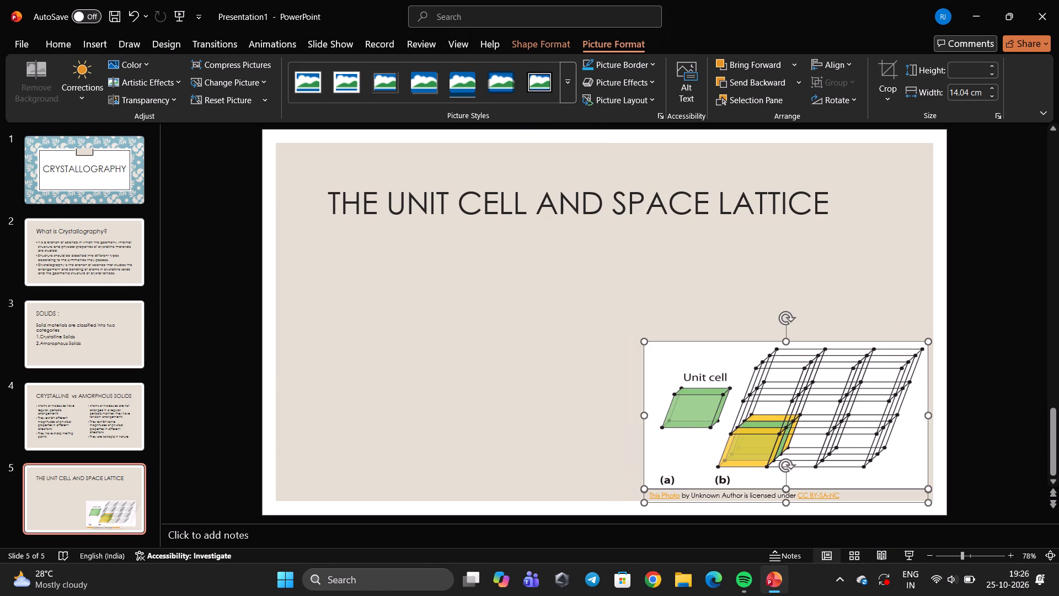
pyautogui.moveTo(750, 388); pyautogui.dragTo(759, 376)
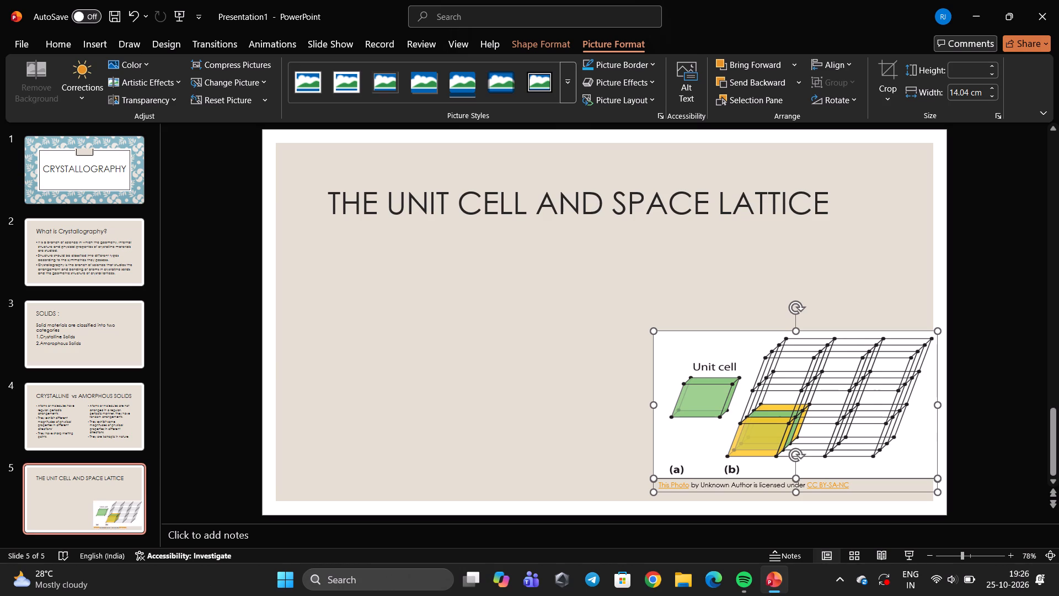
pyautogui.moveTo(751, 376); pyautogui.dragTo(740, 396)
pyautogui.click(740, 396)
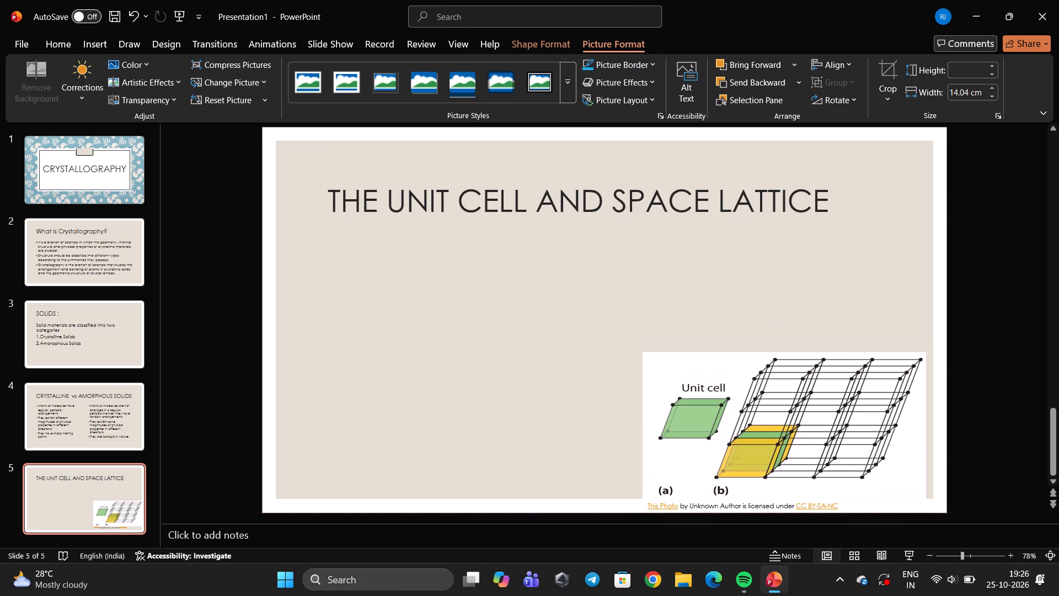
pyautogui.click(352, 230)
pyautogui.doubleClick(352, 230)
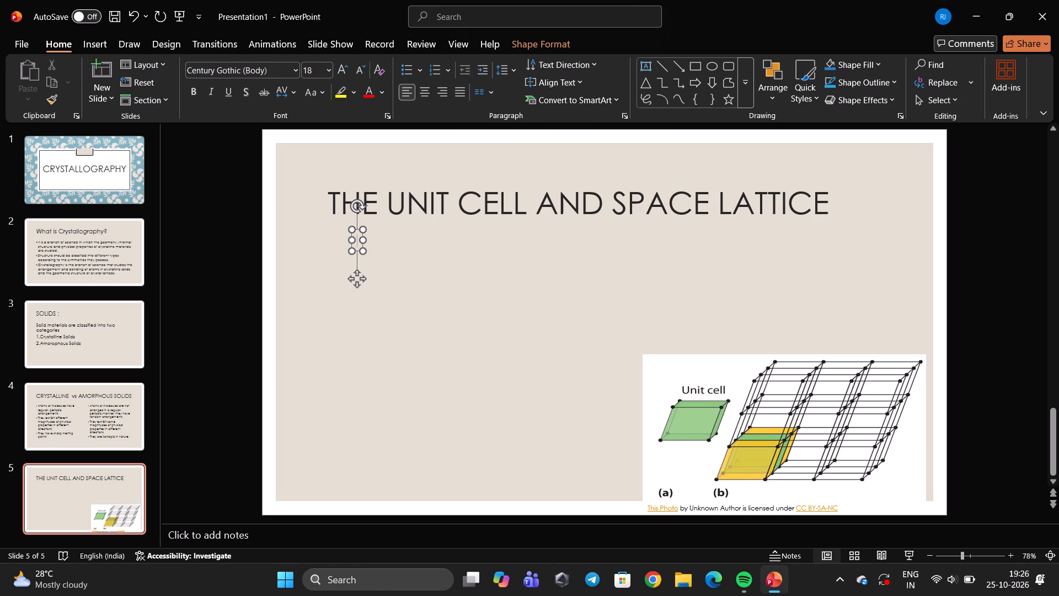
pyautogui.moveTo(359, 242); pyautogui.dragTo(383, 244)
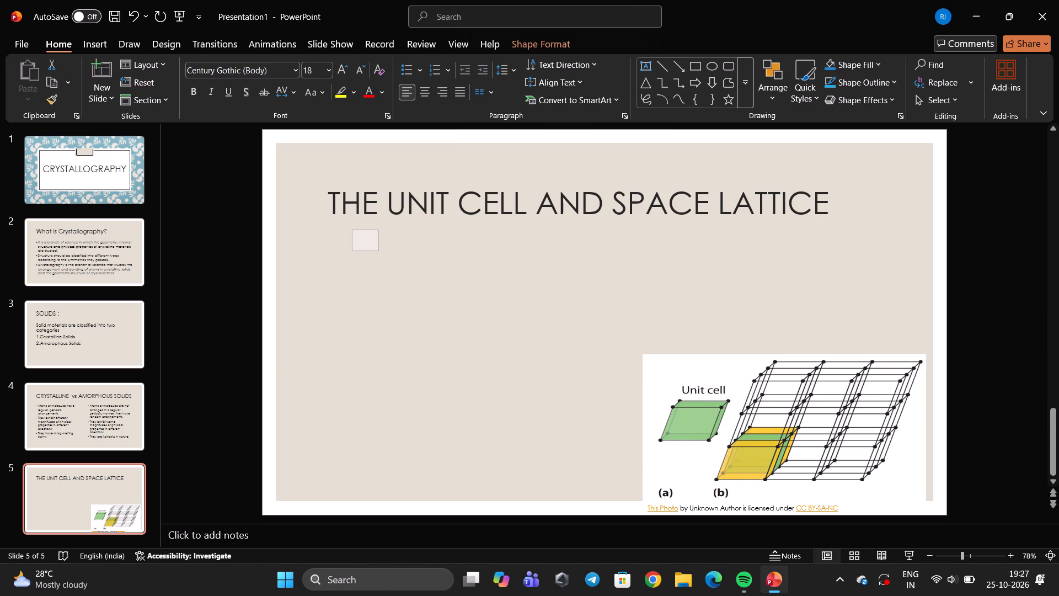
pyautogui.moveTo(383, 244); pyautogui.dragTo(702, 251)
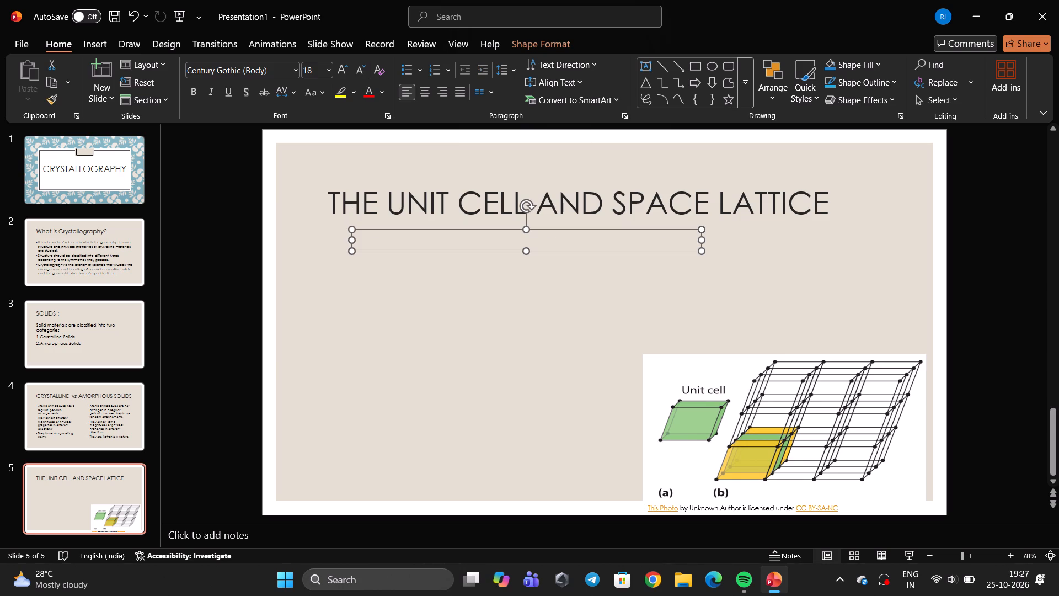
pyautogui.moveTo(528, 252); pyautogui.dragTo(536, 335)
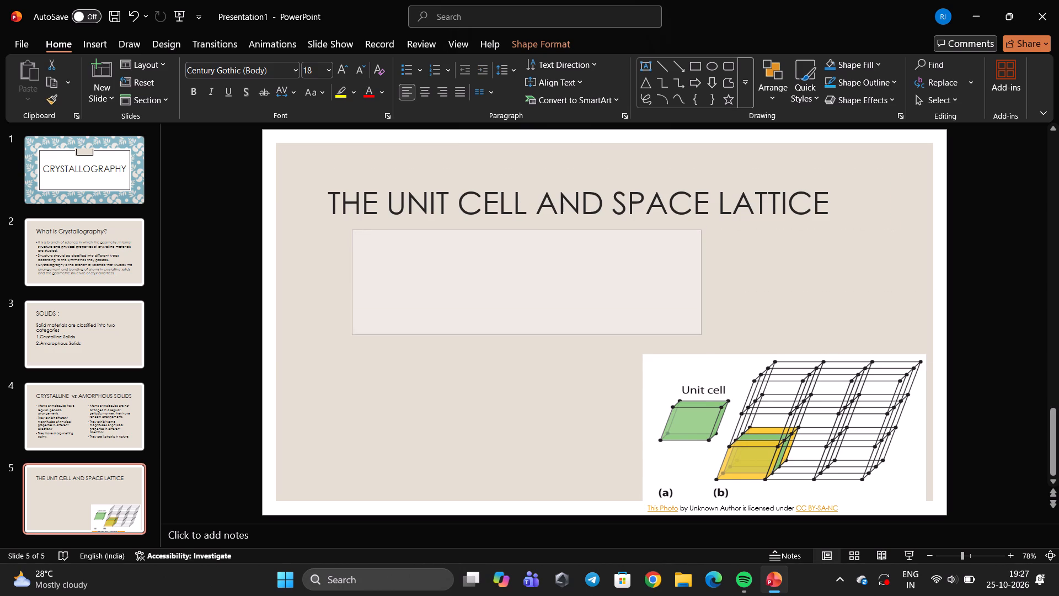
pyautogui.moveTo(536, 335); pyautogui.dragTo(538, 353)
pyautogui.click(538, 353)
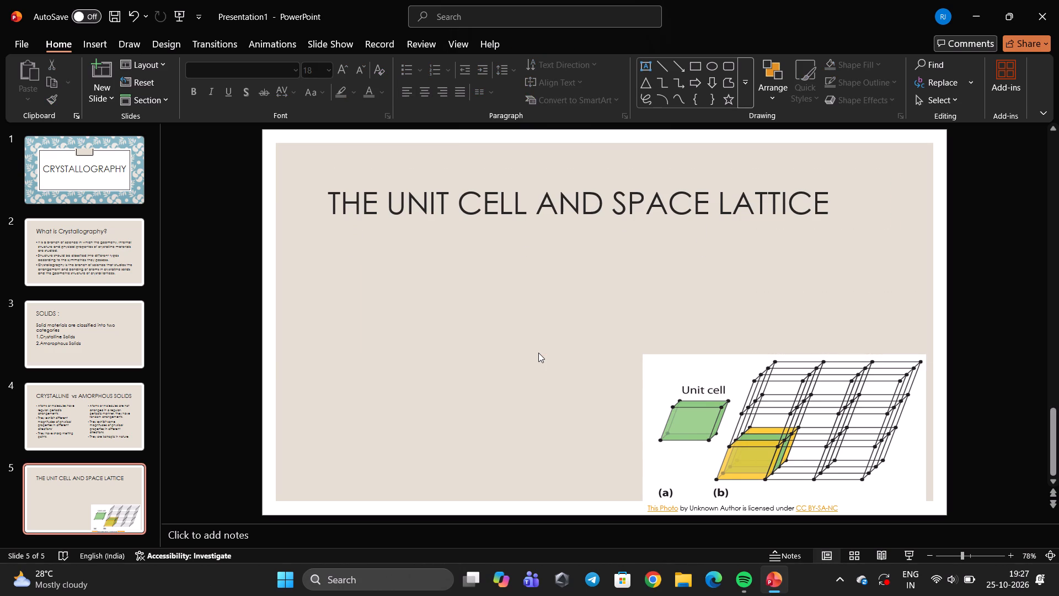
# Add a text box just below the fifth slide's title, widened to span most of the title and shifted slightly down from it.
pyautogui.click(358, 226)
pyautogui.tripleClick(358, 226)
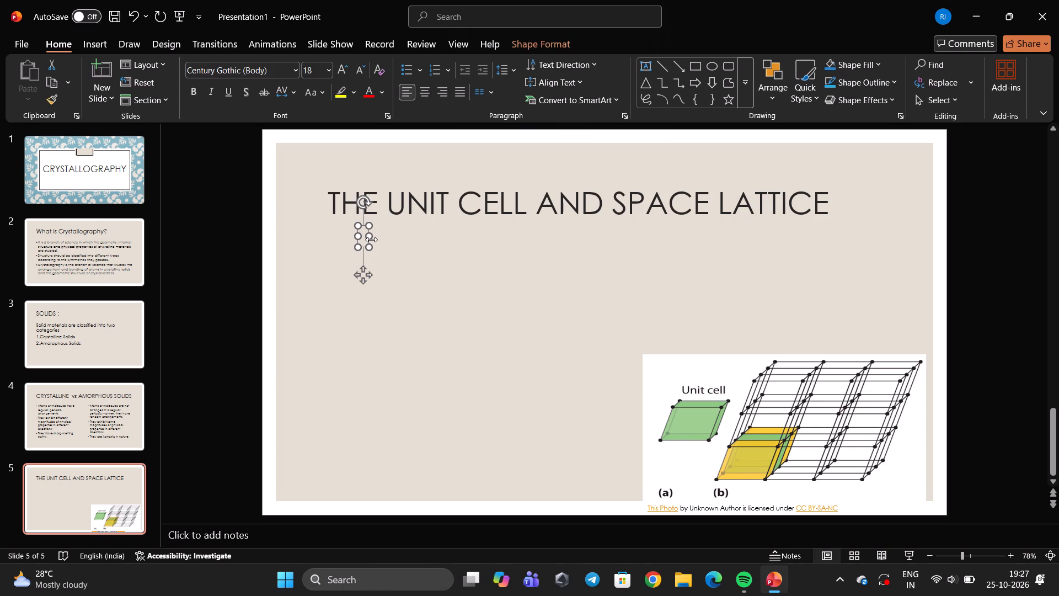
pyautogui.moveTo(371, 240); pyautogui.dragTo(735, 247)
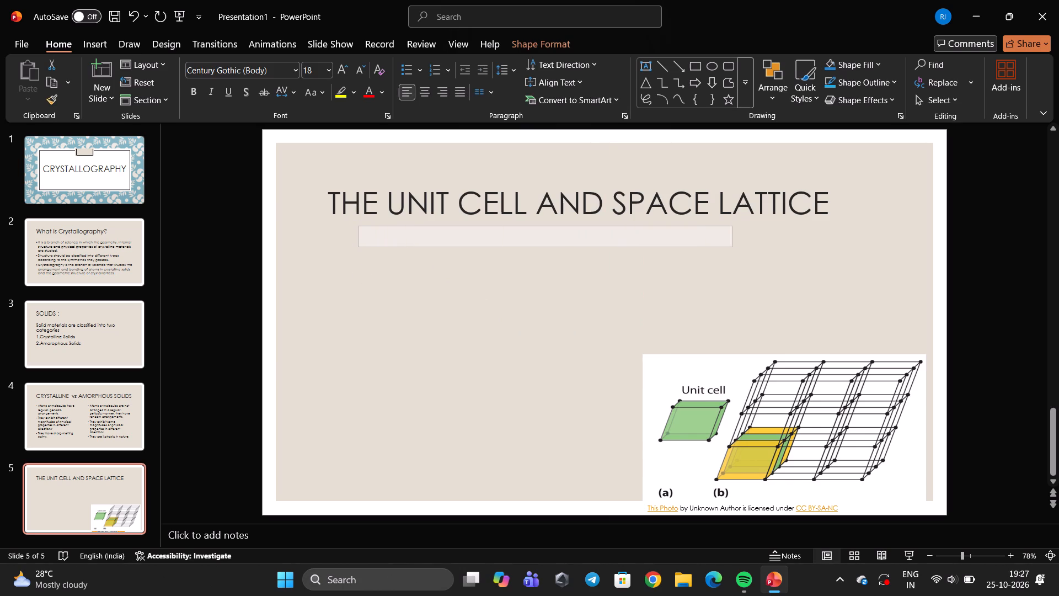
pyautogui.moveTo(735, 247); pyautogui.dragTo(770, 247)
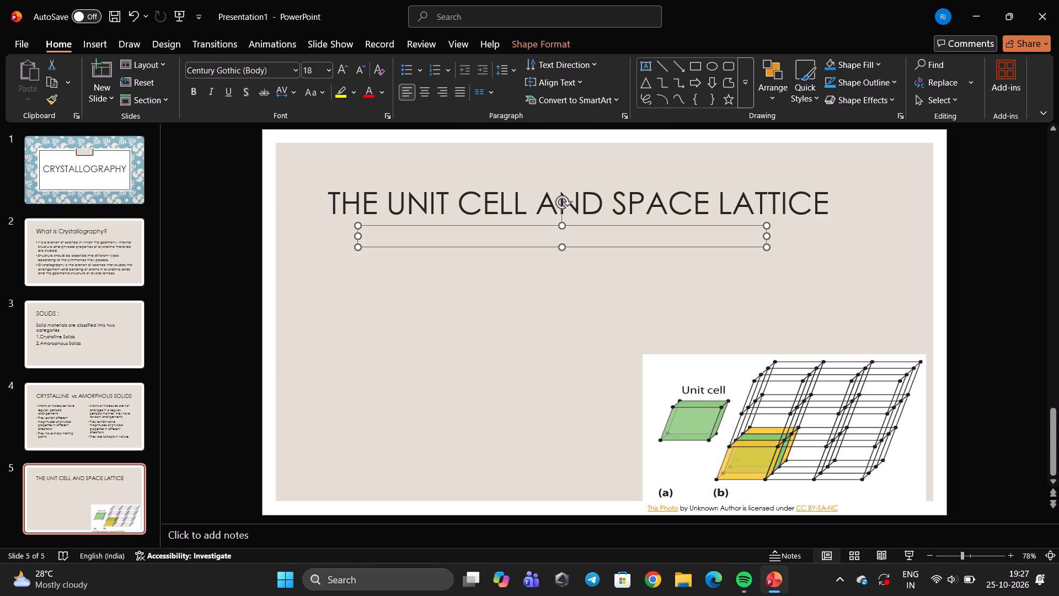
pyautogui.moveTo(564, 245); pyautogui.dragTo(564, 258)
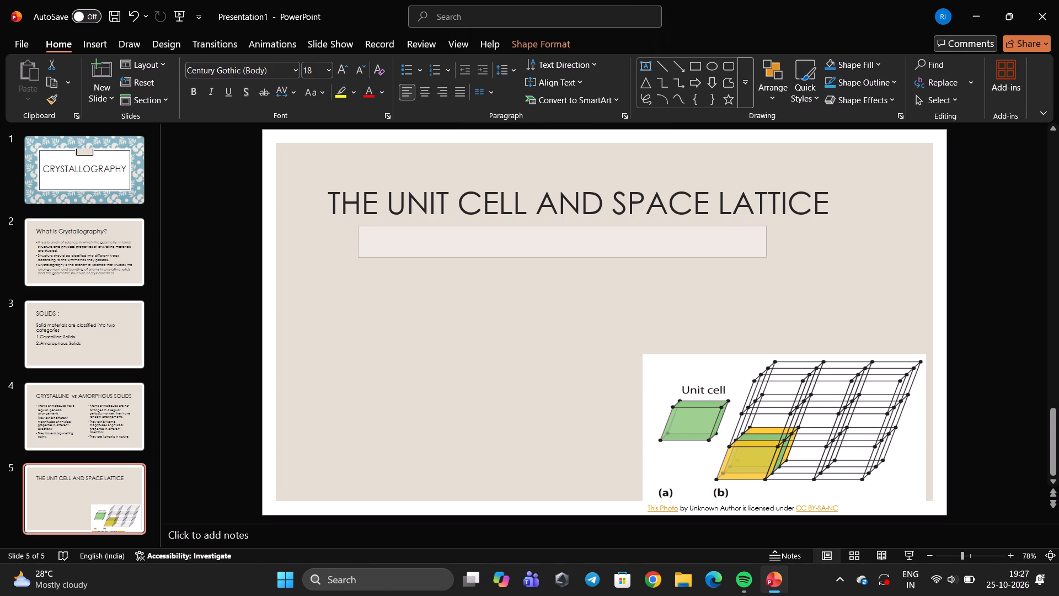
pyautogui.moveTo(564, 258); pyautogui.dragTo(570, 308)
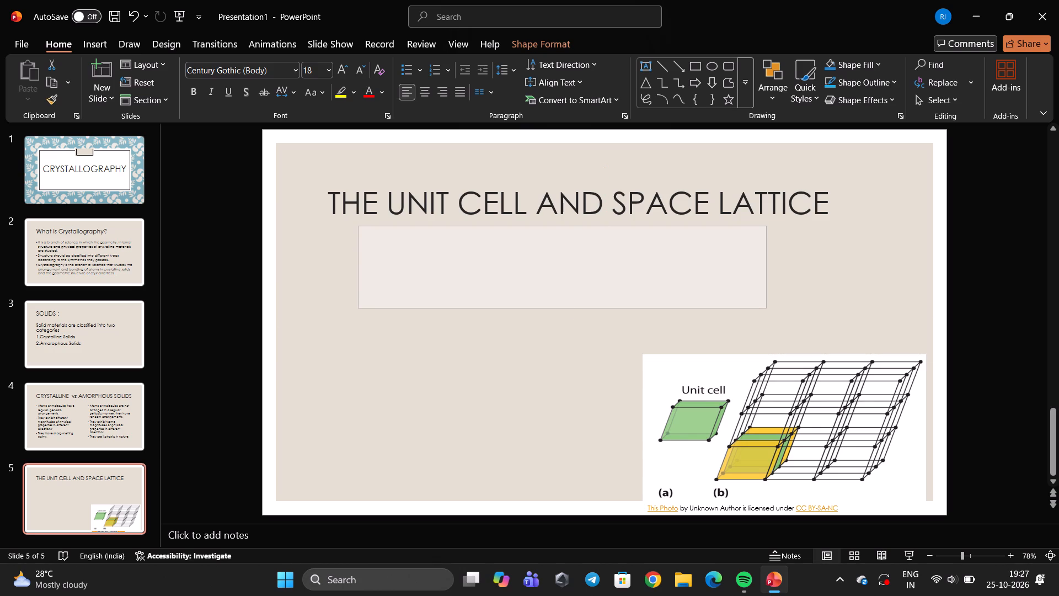
pyautogui.moveTo(570, 308); pyautogui.dragTo(570, 308)
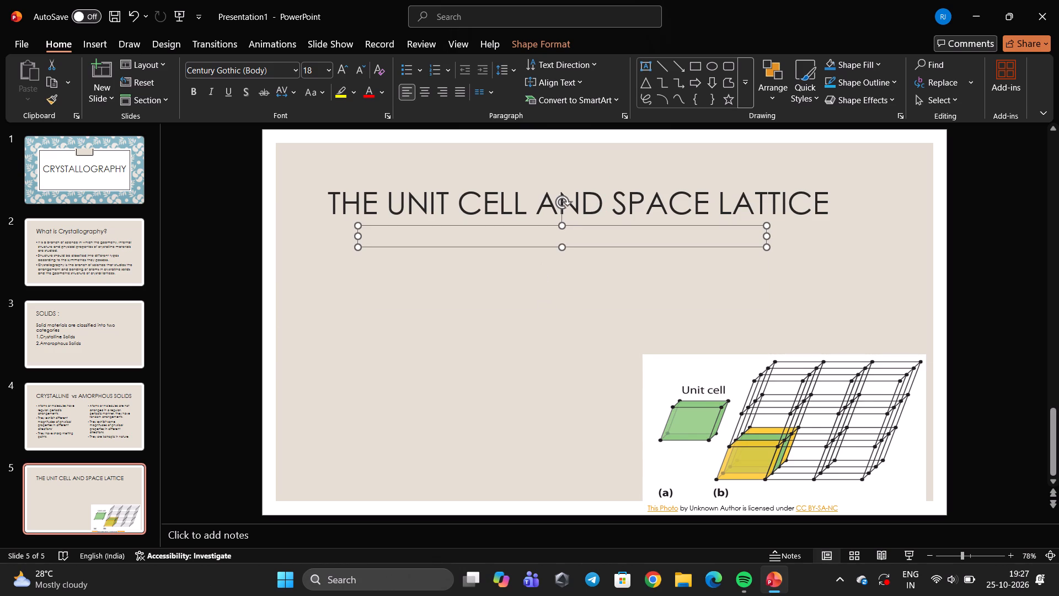
pyautogui.moveTo(565, 241); pyautogui.dragTo(566, 268)
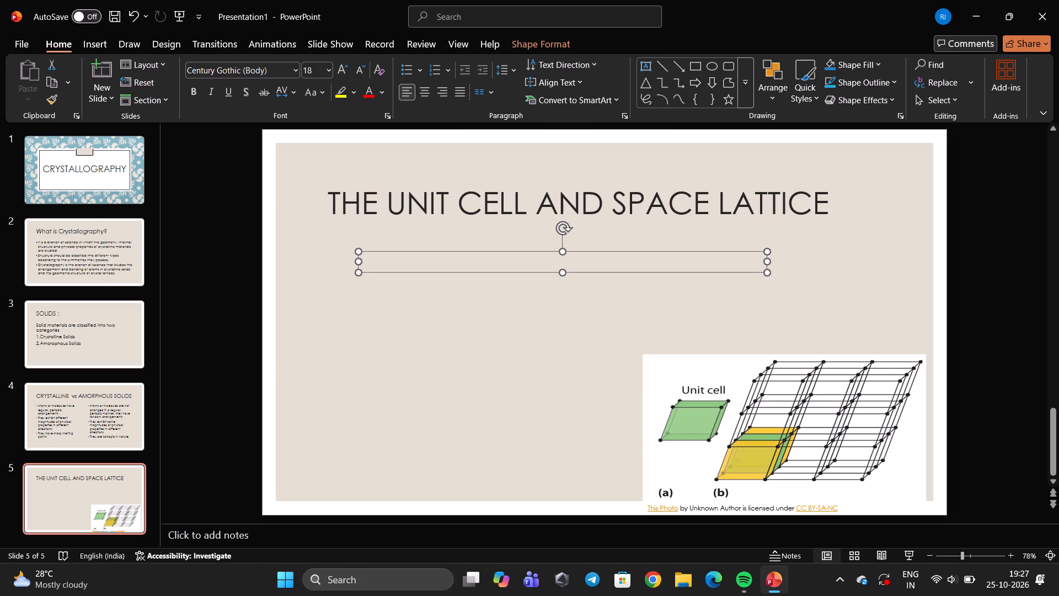
# Open the empty text box below the fifth slide's title for text entry.
pyautogui.doubleClick(423, 264)
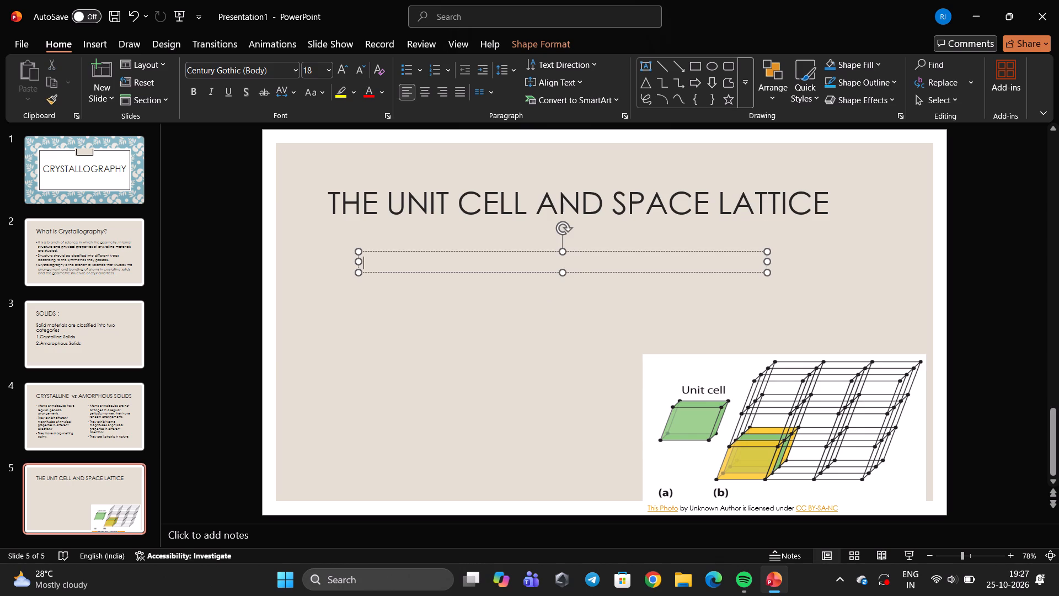
pyautogui.tripleClick(423, 264)
pyautogui.click(423, 264)
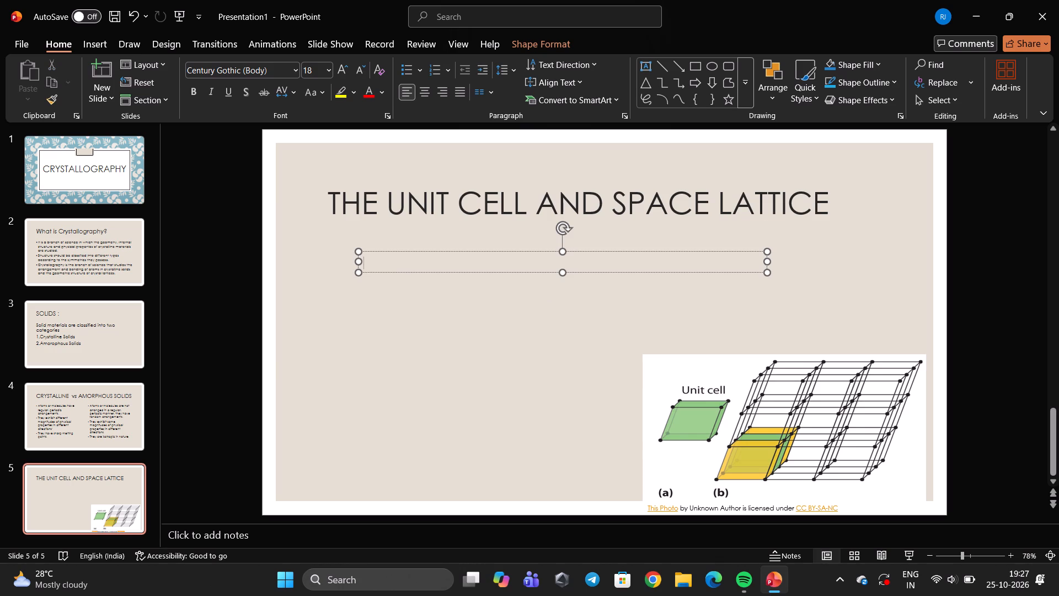